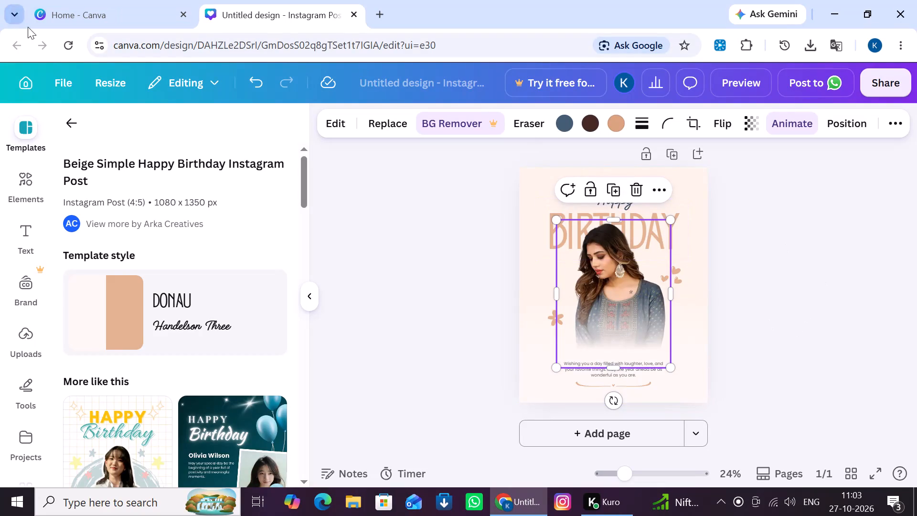
Leave the birthday Instagram post design and return to the home page.
left_click(19, 79)
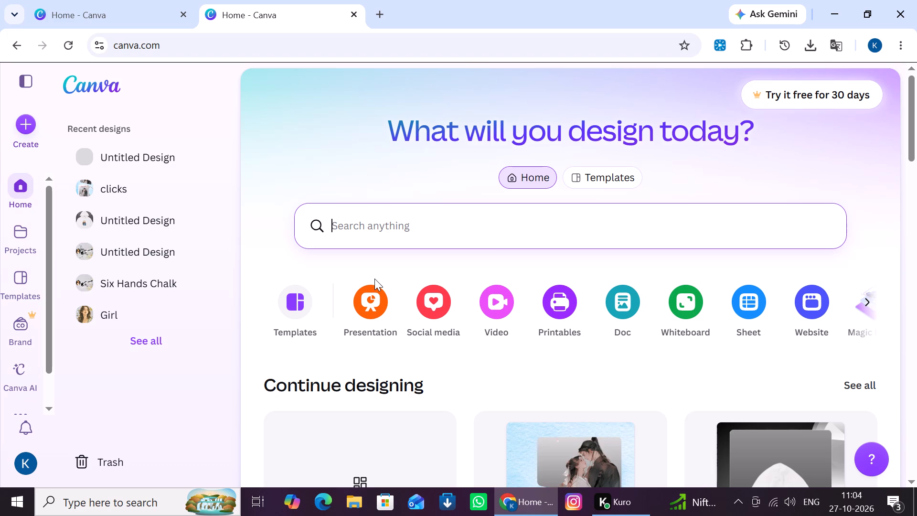
Create a new blank YouTube Thumbnail design from the social media formats.
left_click(427, 304)
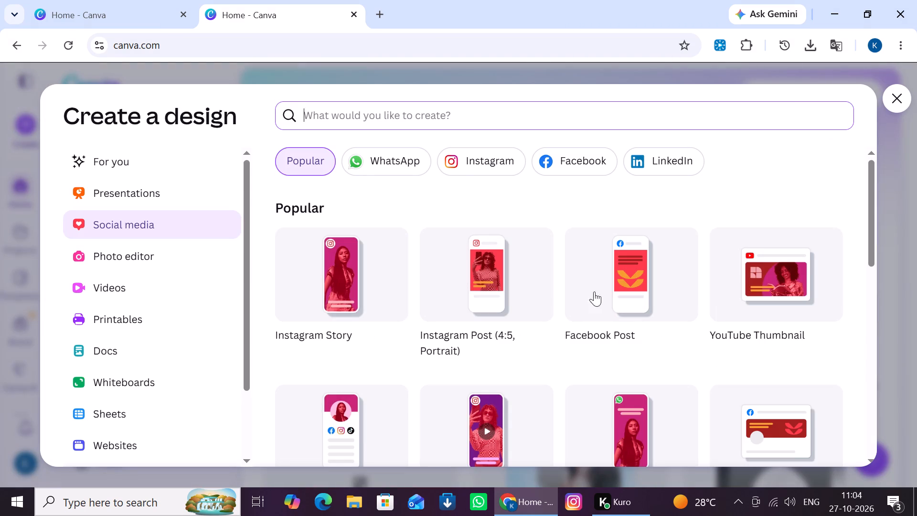
left_click(769, 314)
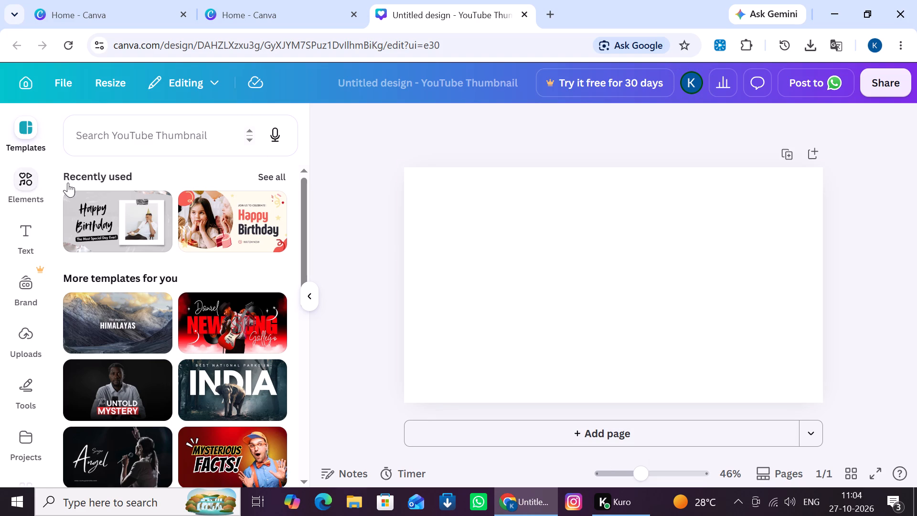
Search the YouTube thumbnail templates for "ff gaming thumbnail".
left_click(112, 143)
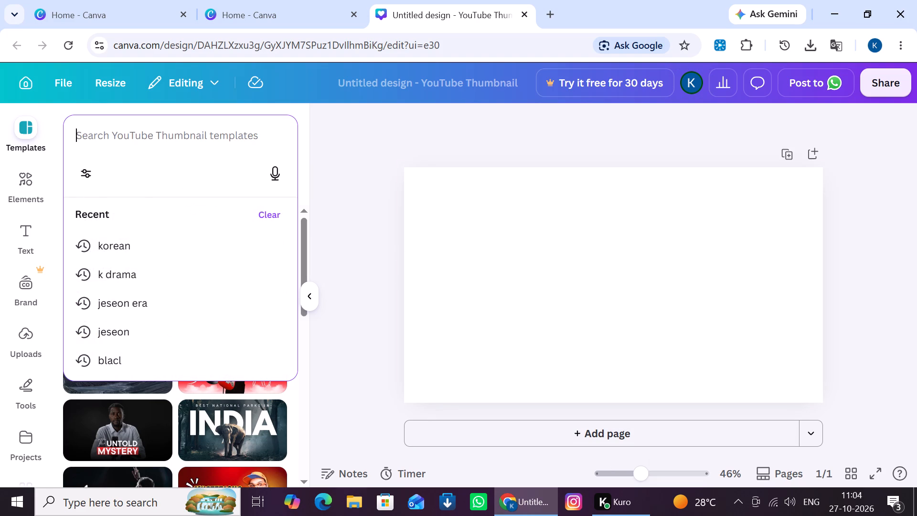
key("g")
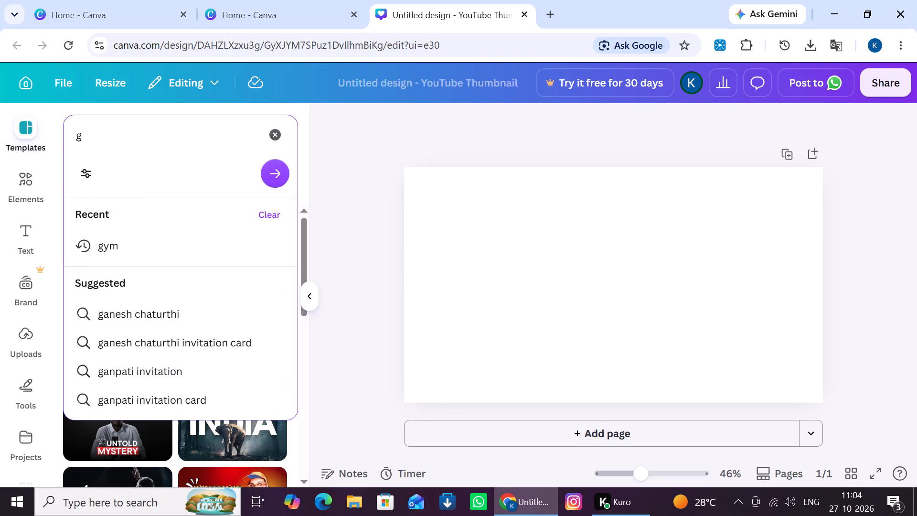
key("BackSpace")
type("ff")
key("space")
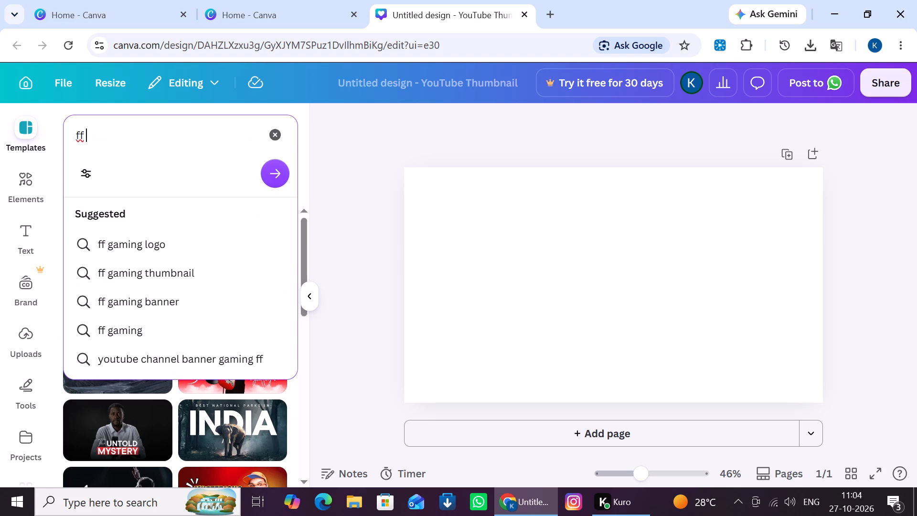
key("Down")
key("Down")
key("Return")
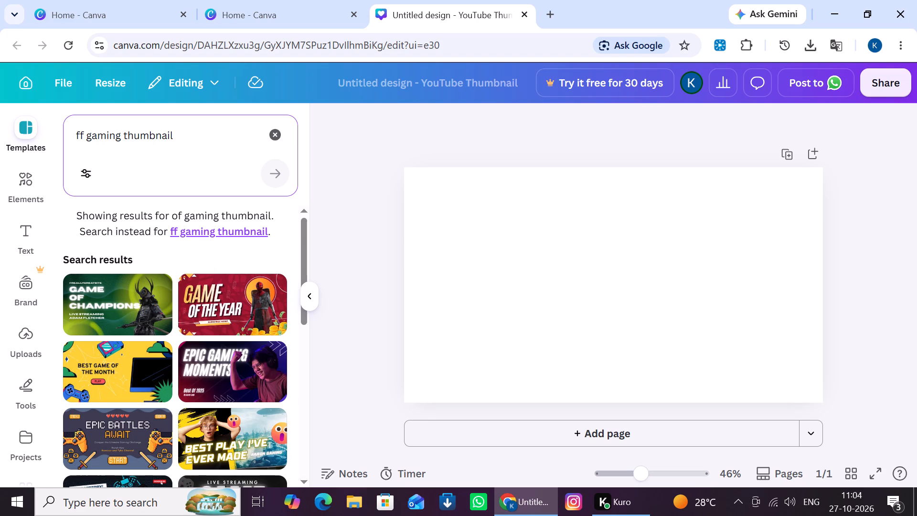
Look through the gaming thumbnail template results for a suitable design.
scroll(183, 351, "down", 2)
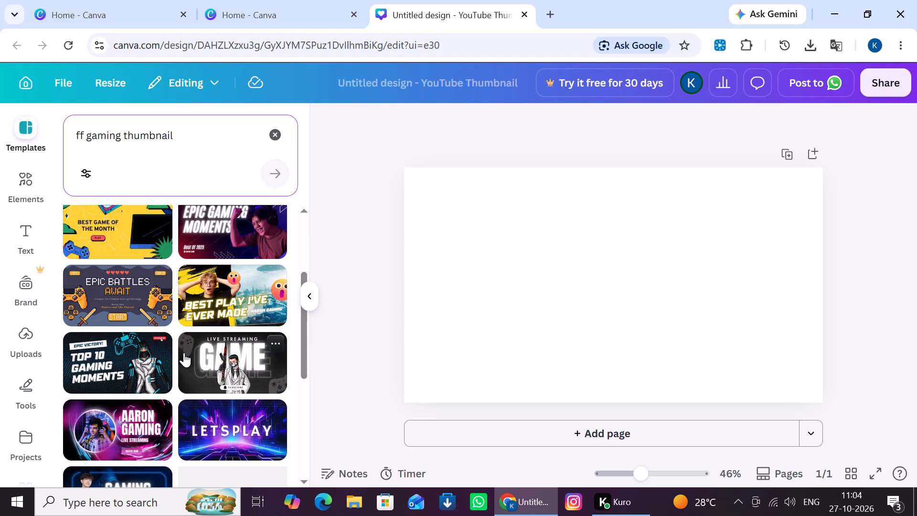
scroll(184, 353, "down", 3)
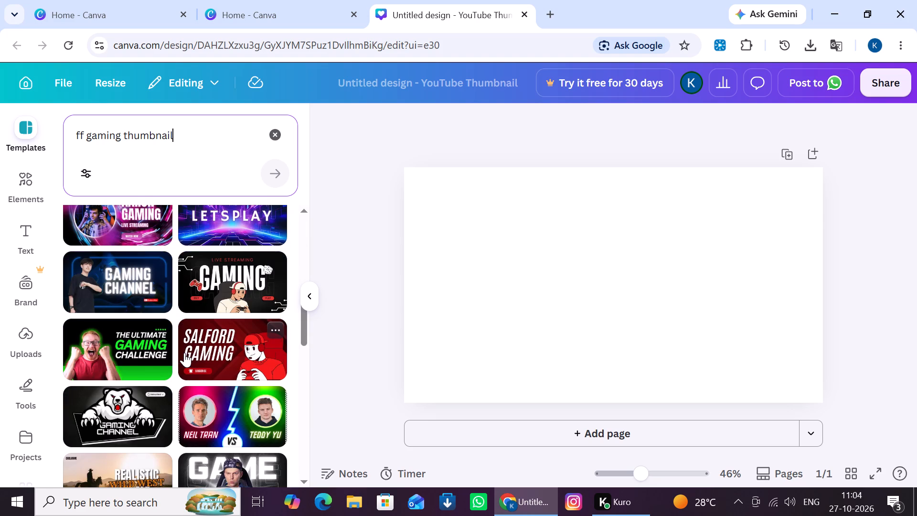
scroll(184, 353, "down", 4)
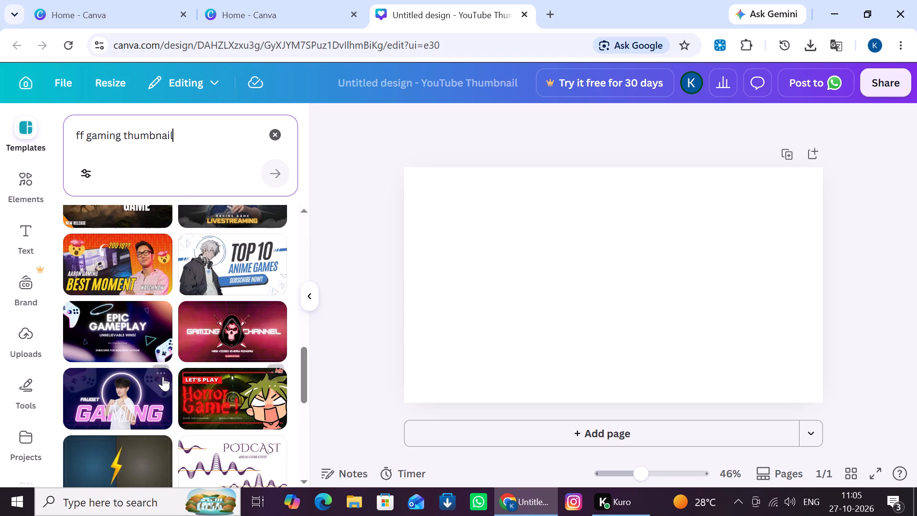
scroll(168, 377, "down", 5)
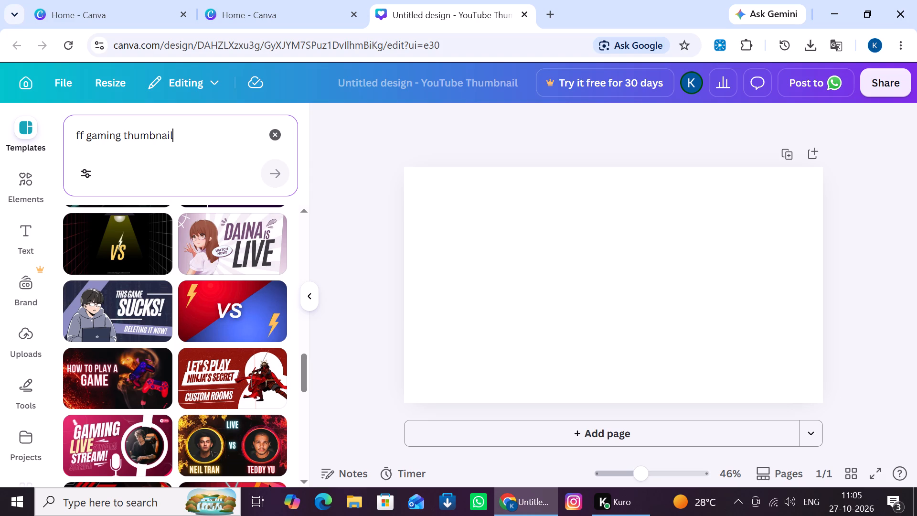
Refine the template search to "free fire gaming thumbnail".
left_click_drag(82, 137, 67, 139)
key("BackSpace")
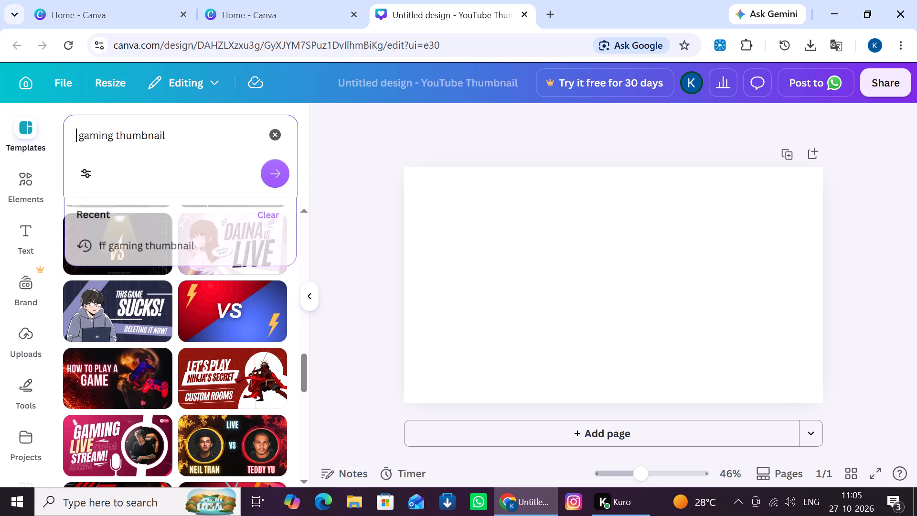
type("free")
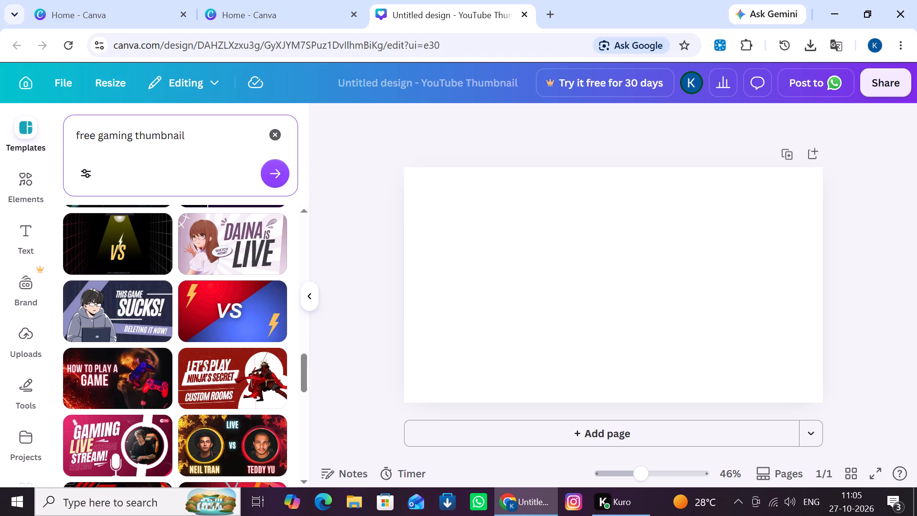
key("space")
key("f")
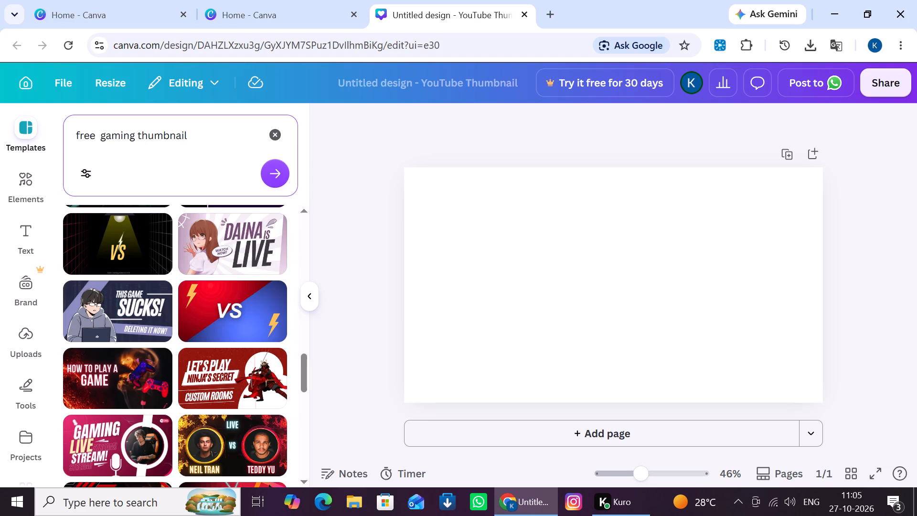
type("ire")
key("Return")
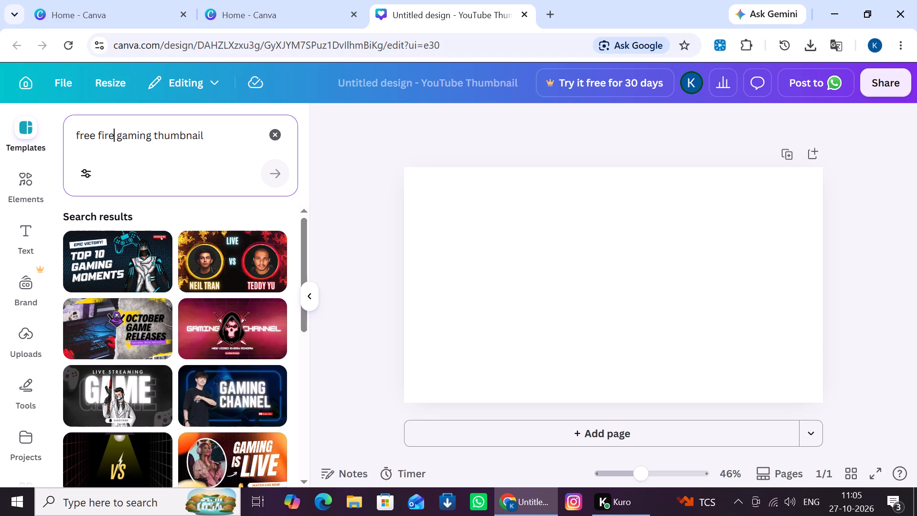
Find the black, grey and aqua "Cross Zero" template among the results and apply it to the blank page.
scroll(156, 335, "down", 2)
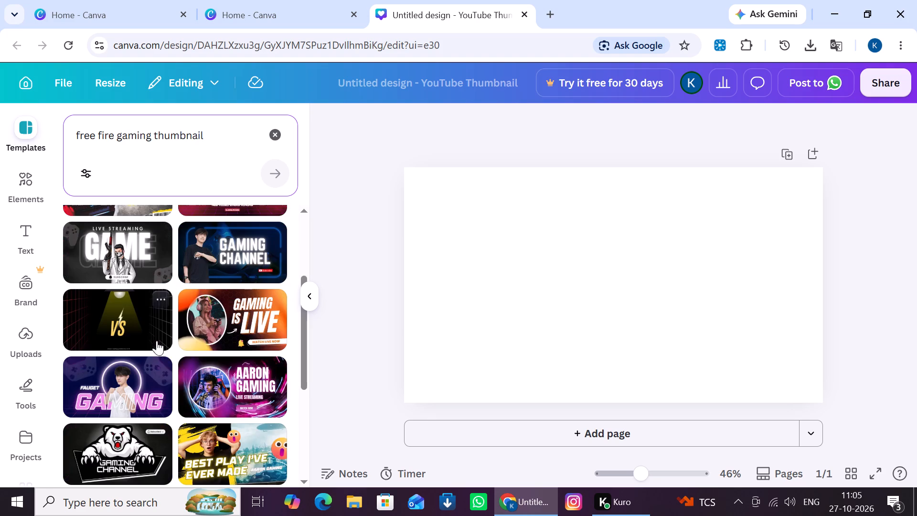
scroll(199, 344, "down", 1)
scroll(258, 393, "down", 1)
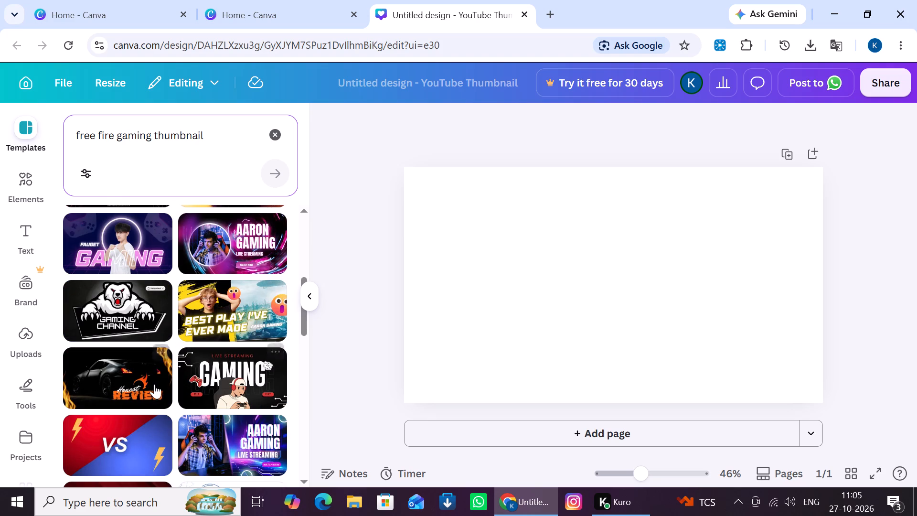
scroll(145, 381, "down", 2)
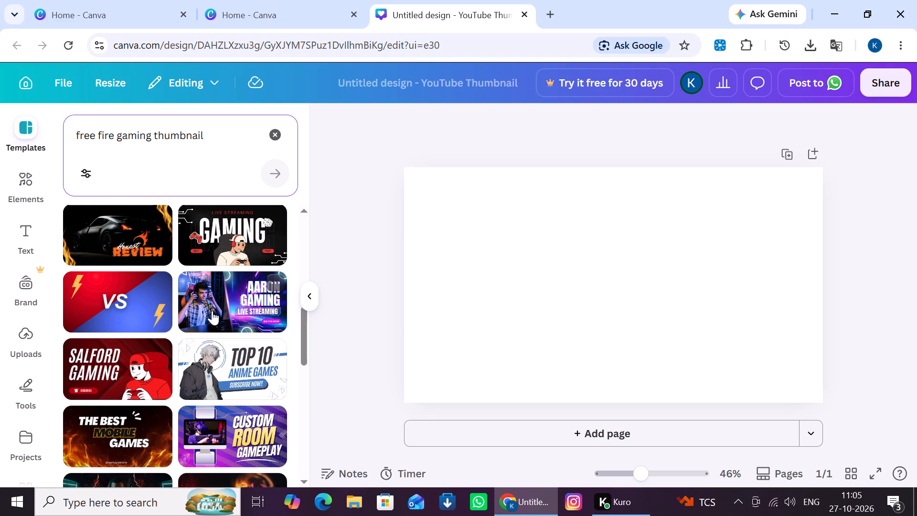
scroll(213, 311, "down", 2)
scroll(213, 371, "down", 1)
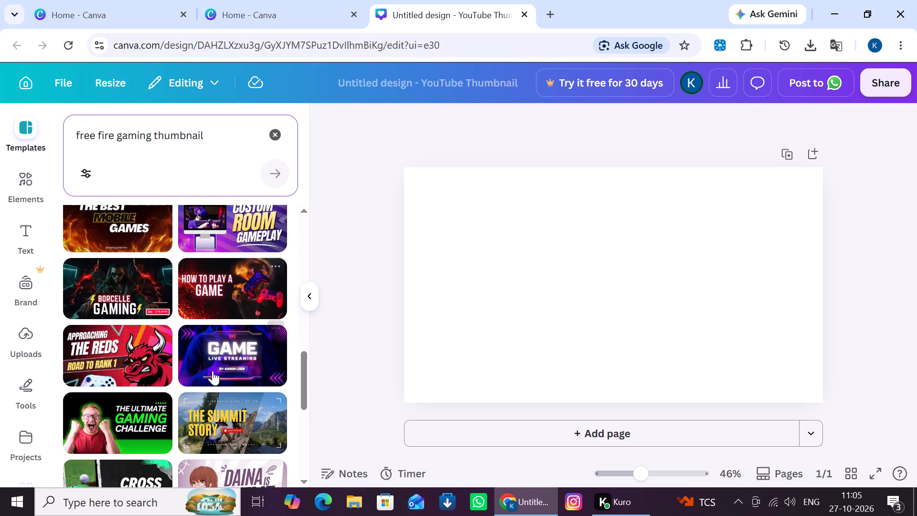
scroll(222, 402, "down", 1)
scroll(183, 398, "down", 1)
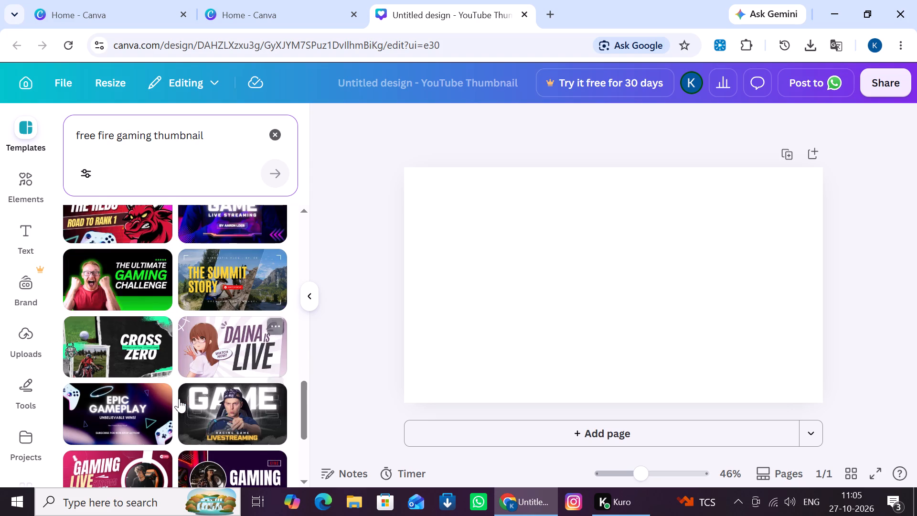
left_click(144, 358)
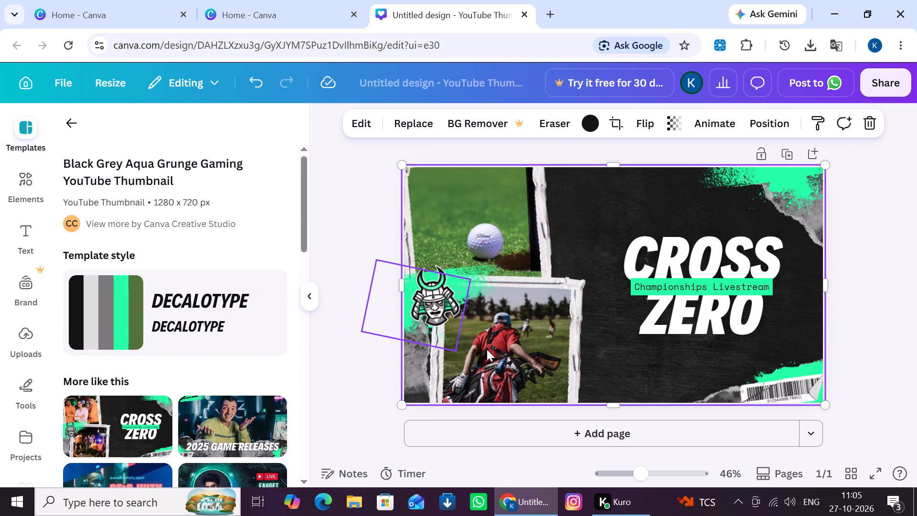
Browse the similar gaming thumbnail templates suggested for the applied "Cross Zero" design.
scroll(97, 373, "down", 2)
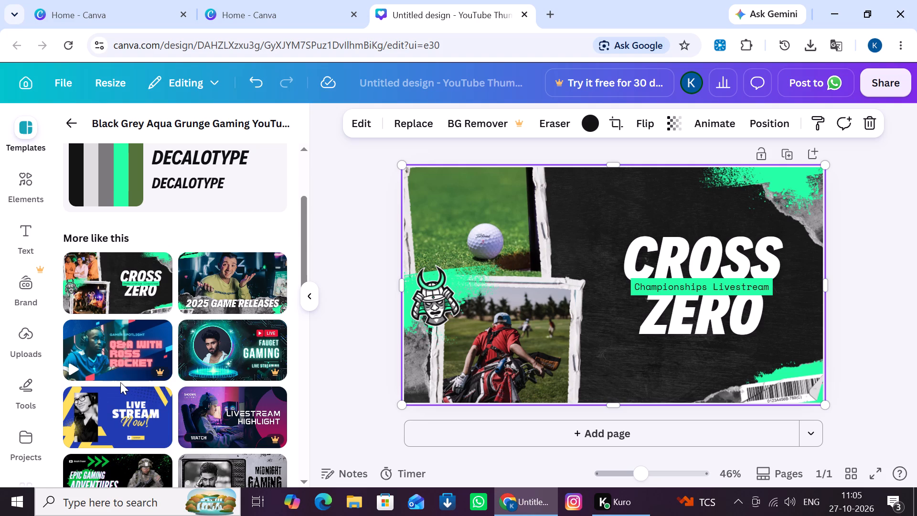
scroll(124, 383, "down", 2)
scroll(203, 382, "down", 1)
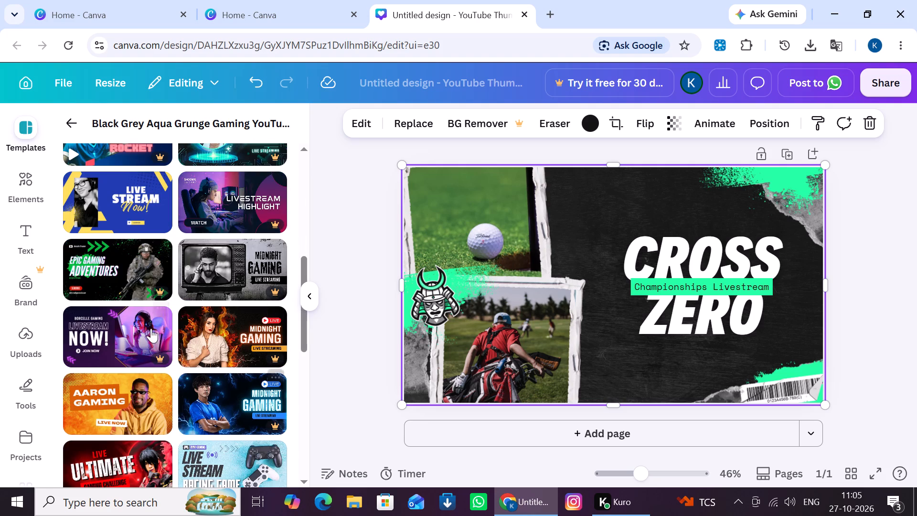
scroll(135, 297, "down", 3)
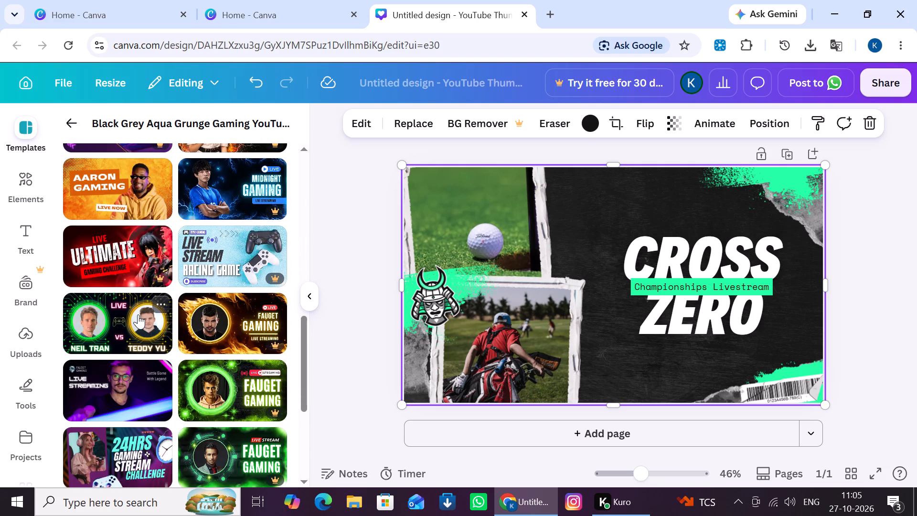
scroll(138, 314, "down", 5)
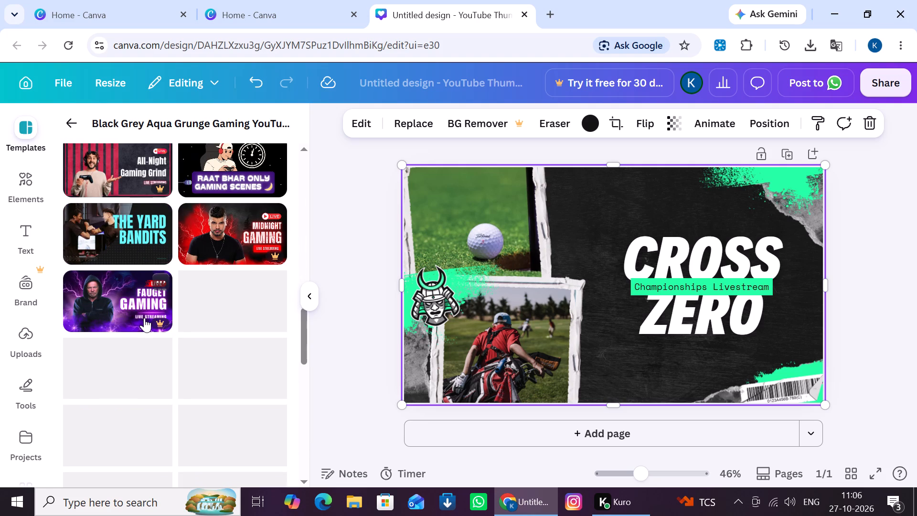
scroll(144, 318, "down", 1)
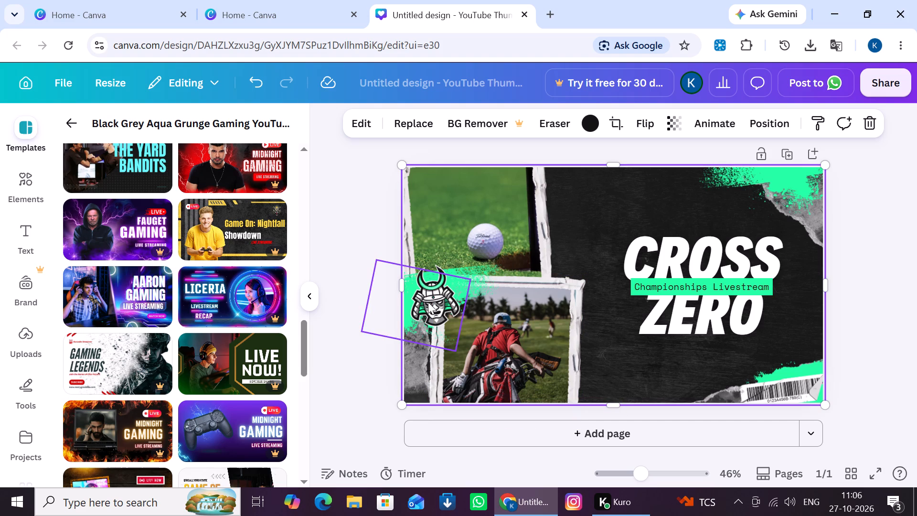
scroll(404, 303, "down", 1)
scroll(279, 314, "down", 1)
scroll(234, 340, "down", 4)
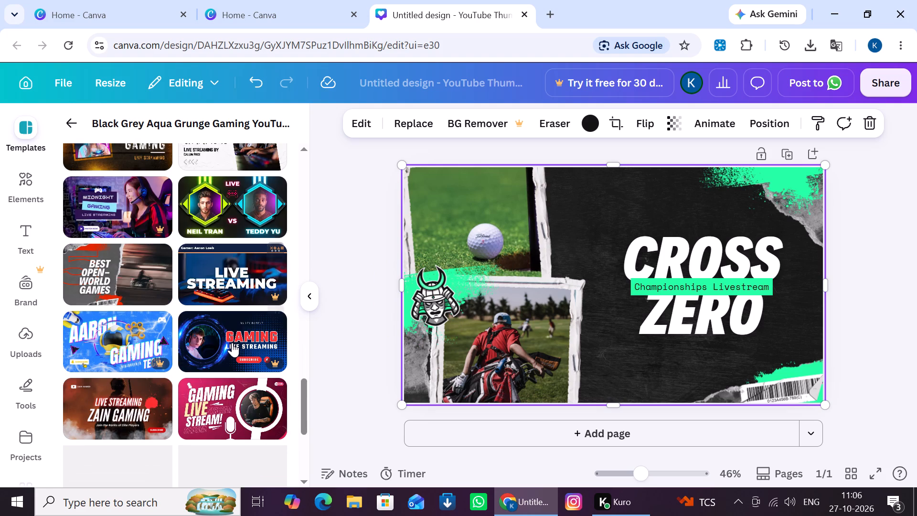
scroll(232, 343, "down", 2)
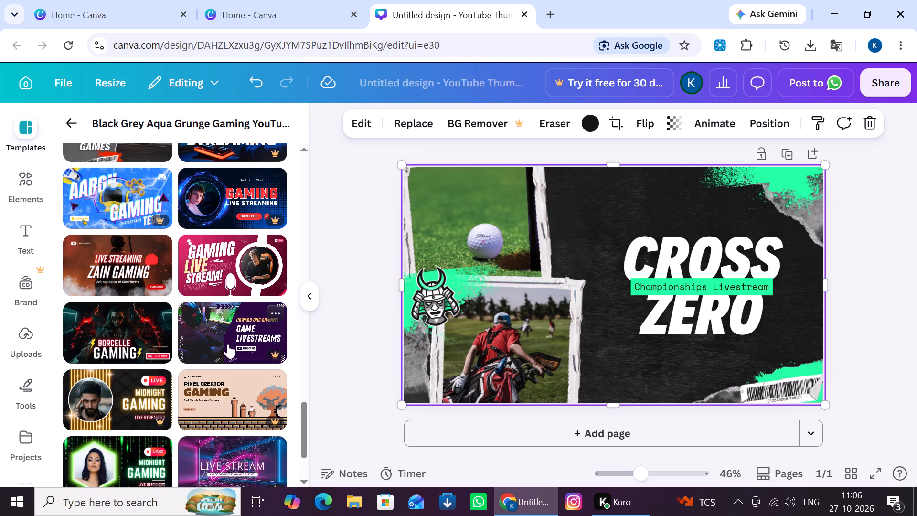
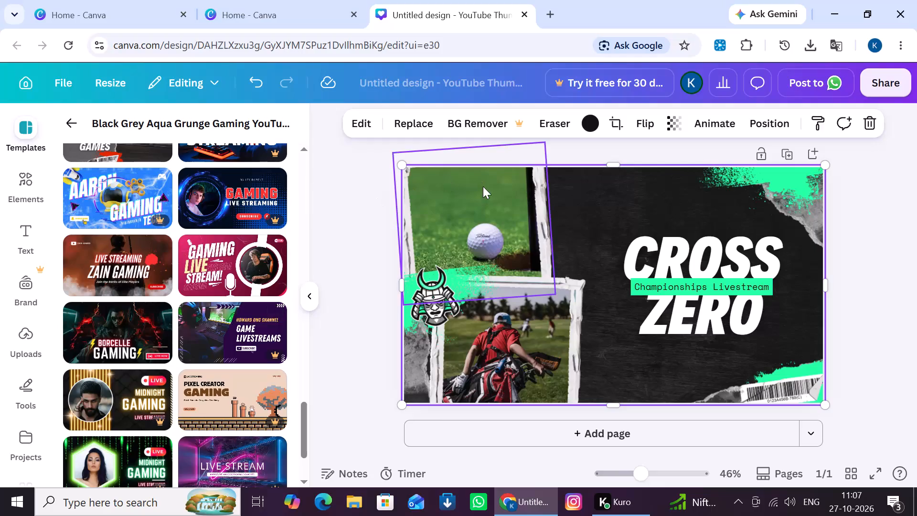
Search the web for "photopea" in a new browser tab and start the Photopea online photo editor.
left_click(545, 21)
left_click(305, 42)
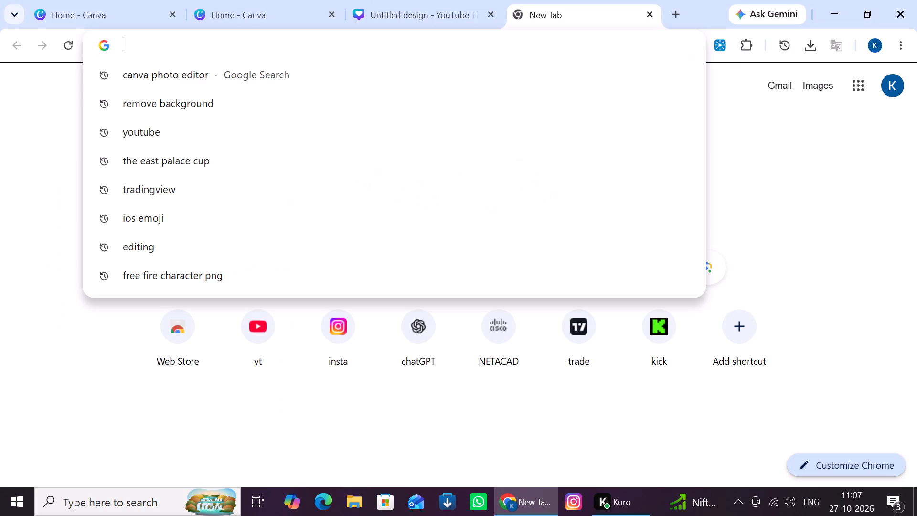
type("phot")
type("op")
key("Down")
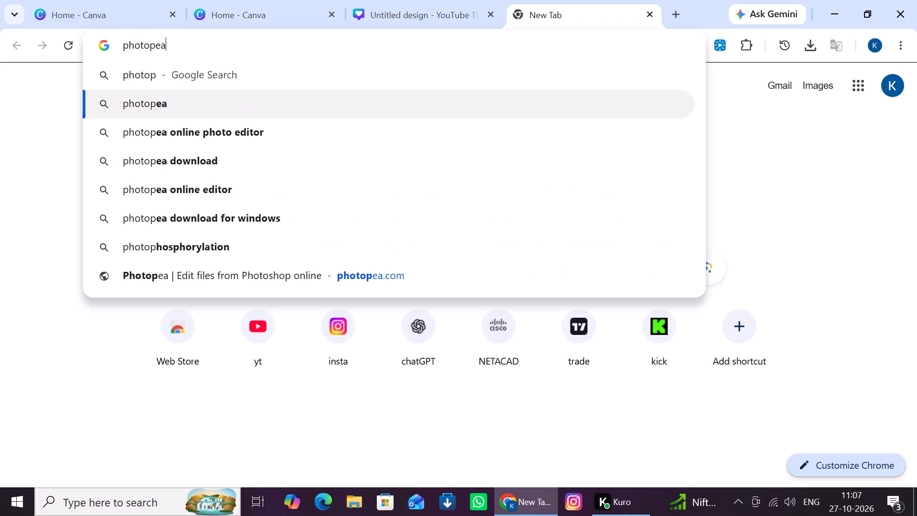
key("Down")
key("Up")
key("Return")
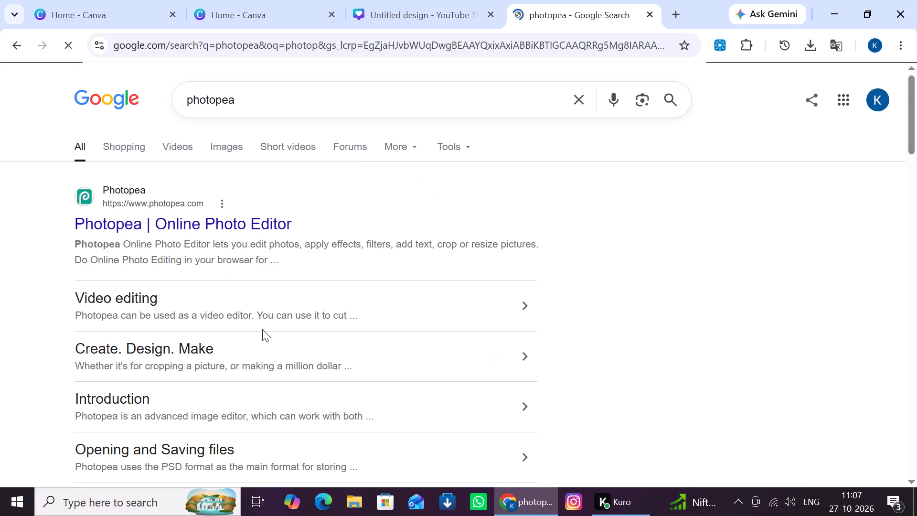
left_click(139, 195)
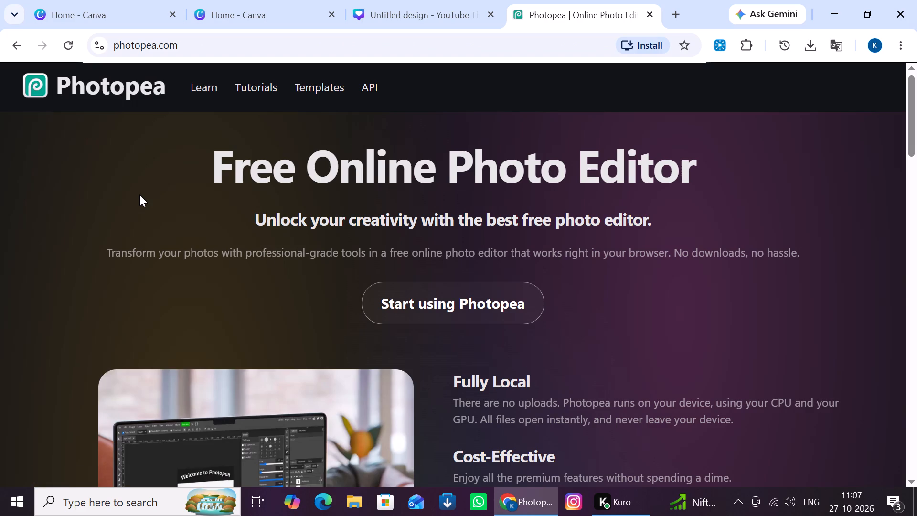
left_click(421, 304)
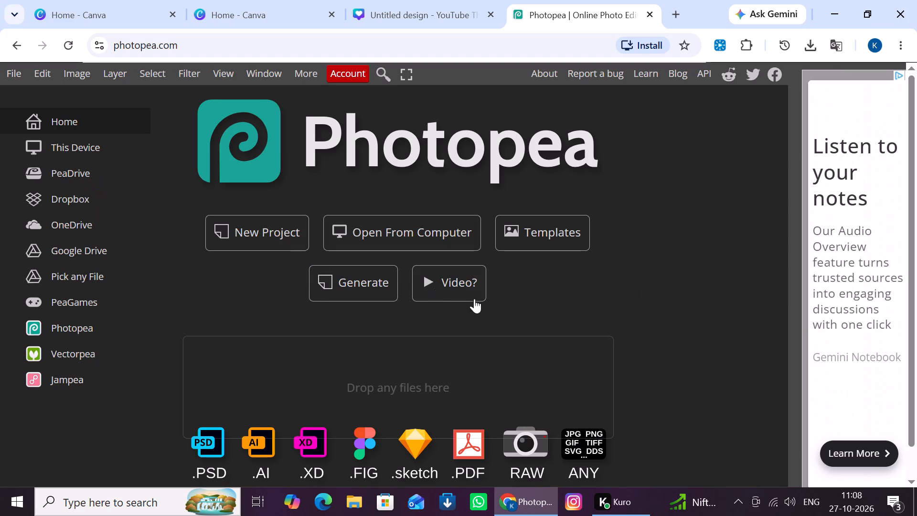
Create a new project from the Youtube Thumbnail preset at 1280 x 720 px with a white background.
left_click(254, 224)
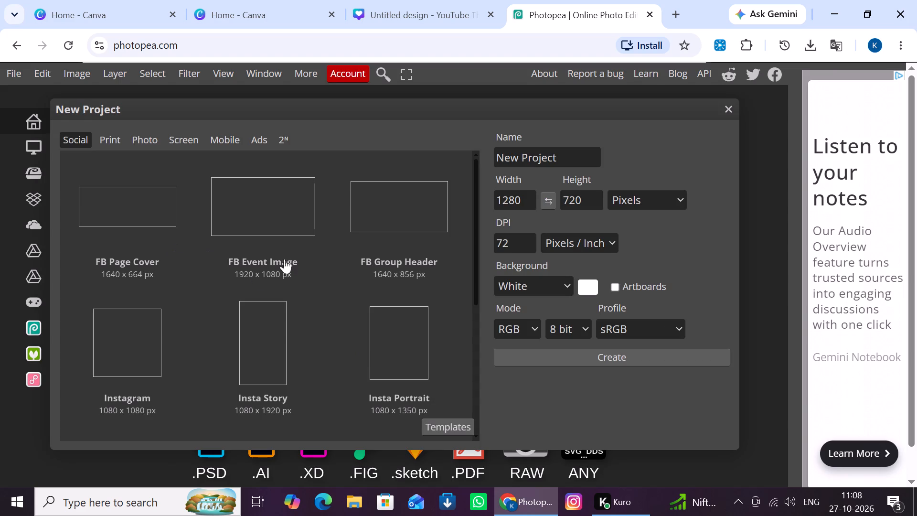
scroll(394, 263, "down", 2)
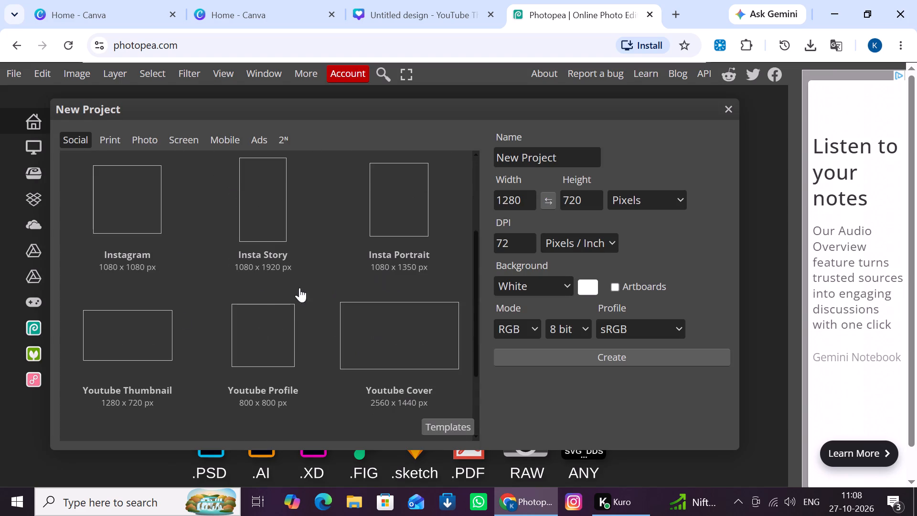
scroll(251, 309, "down", 1)
left_click(120, 298)
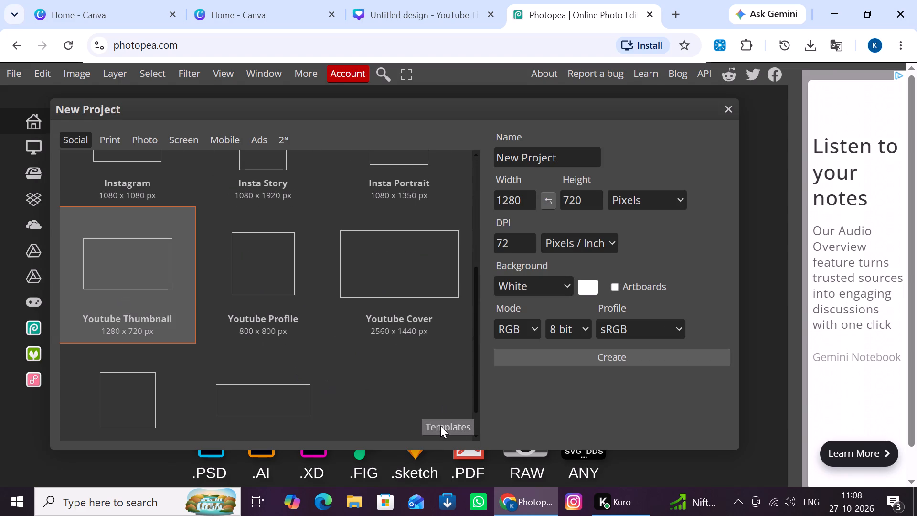
left_click(154, 303)
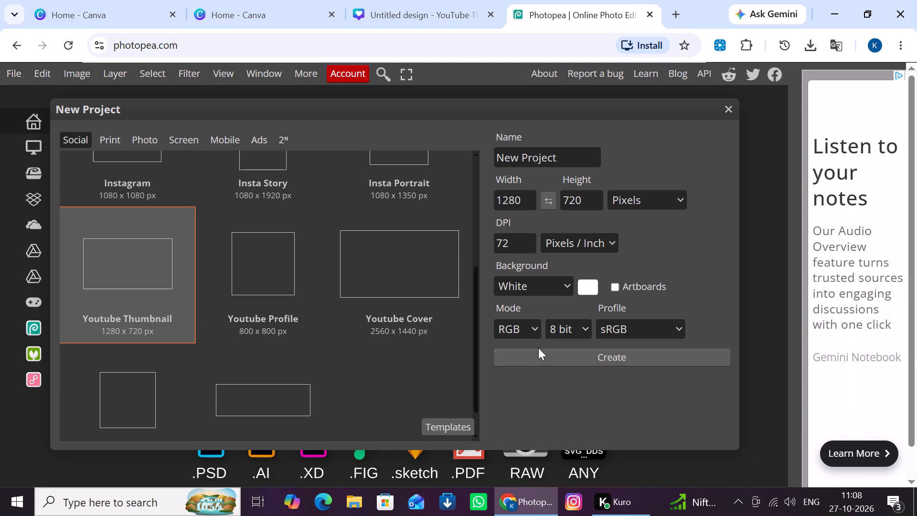
left_click(539, 356)
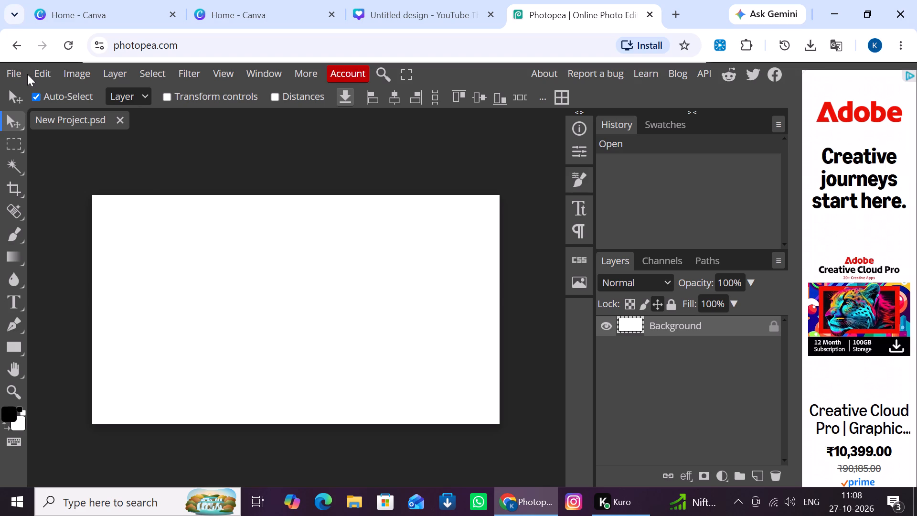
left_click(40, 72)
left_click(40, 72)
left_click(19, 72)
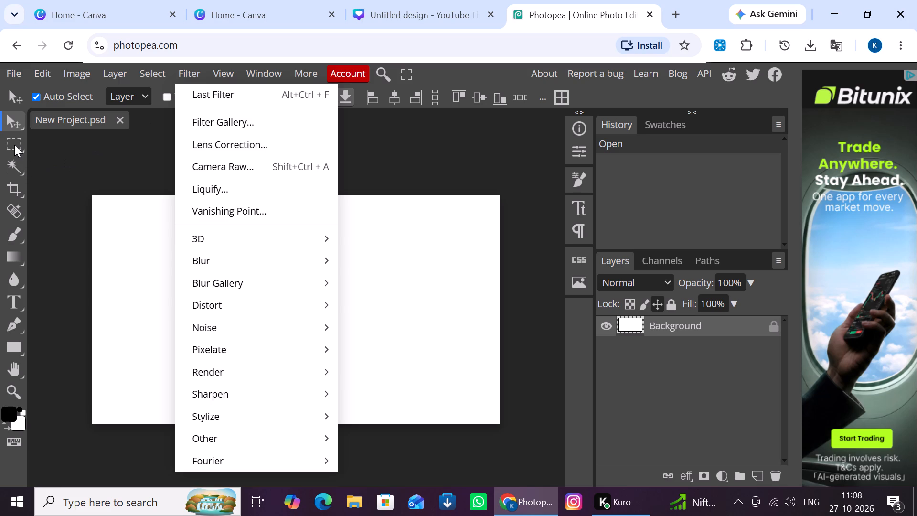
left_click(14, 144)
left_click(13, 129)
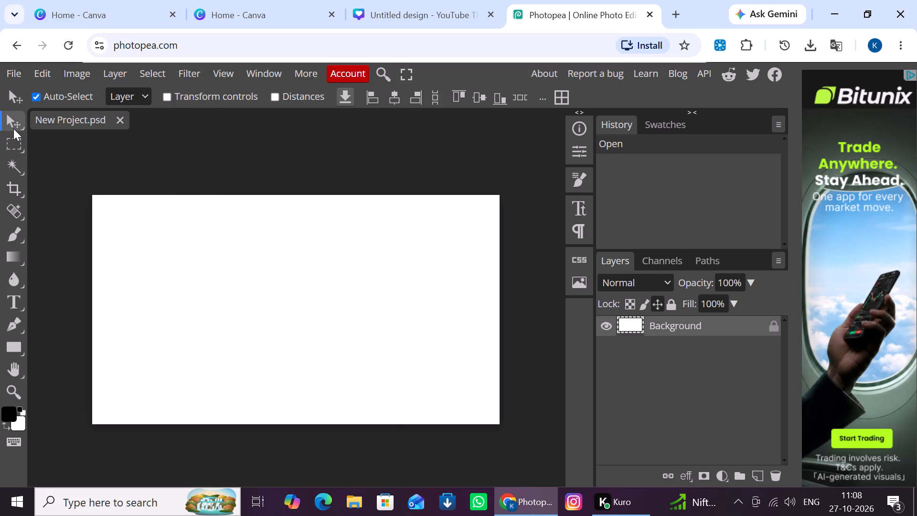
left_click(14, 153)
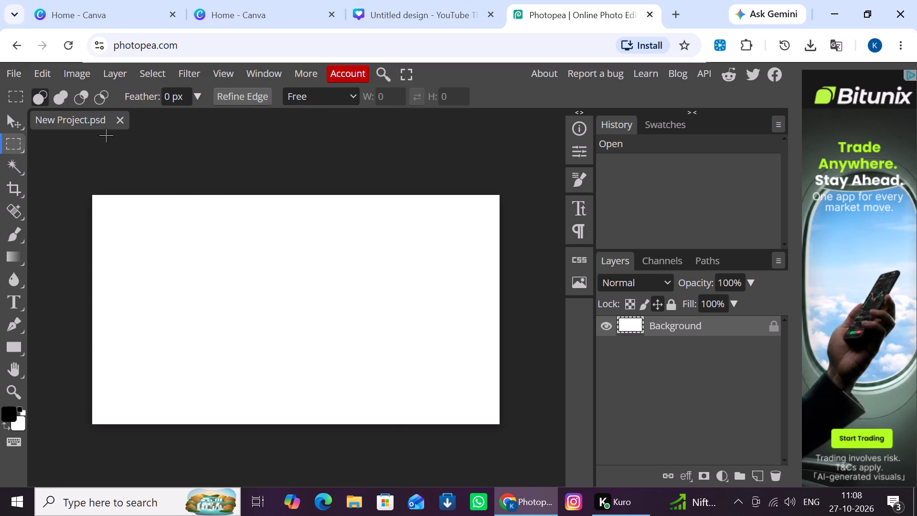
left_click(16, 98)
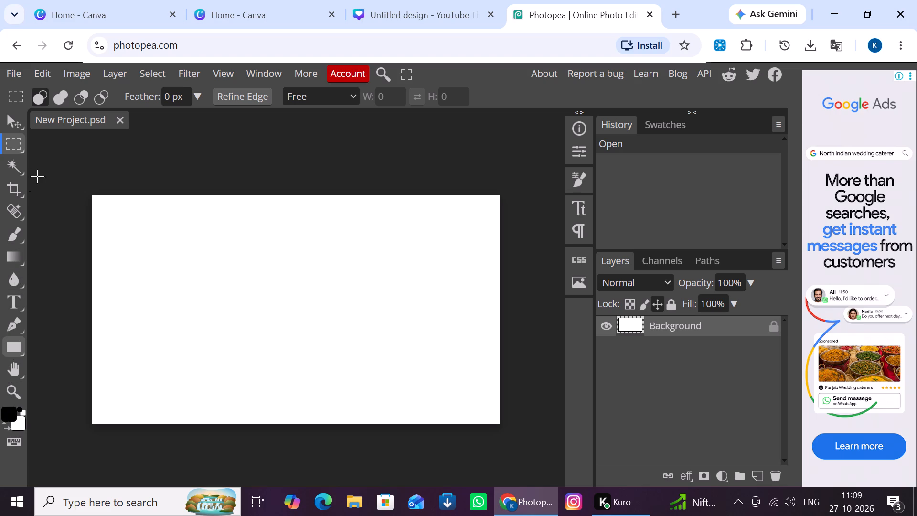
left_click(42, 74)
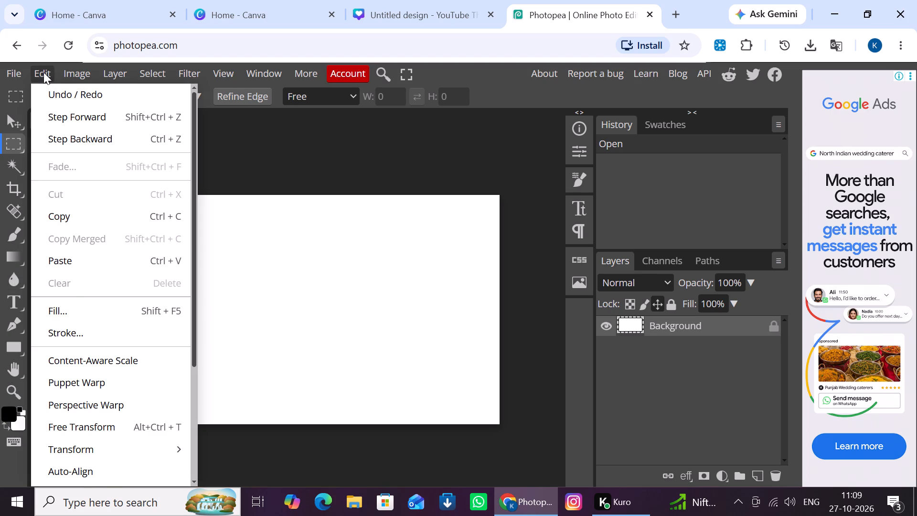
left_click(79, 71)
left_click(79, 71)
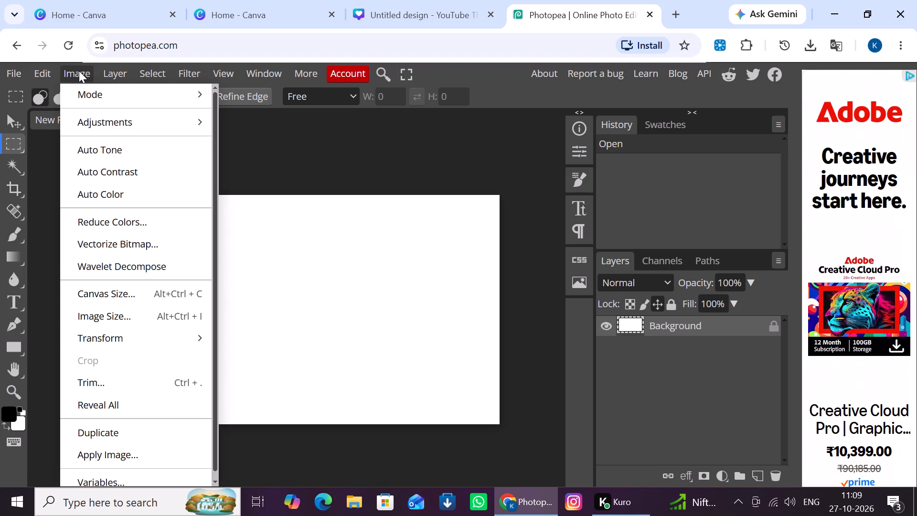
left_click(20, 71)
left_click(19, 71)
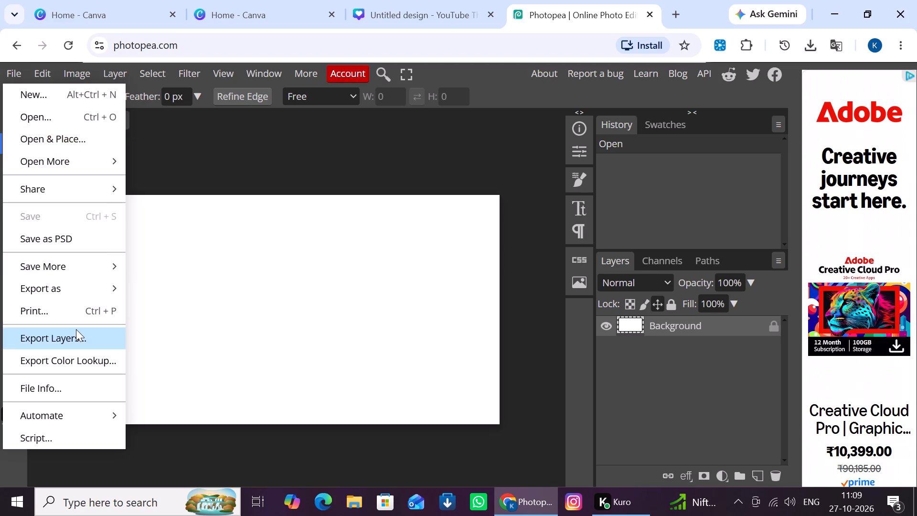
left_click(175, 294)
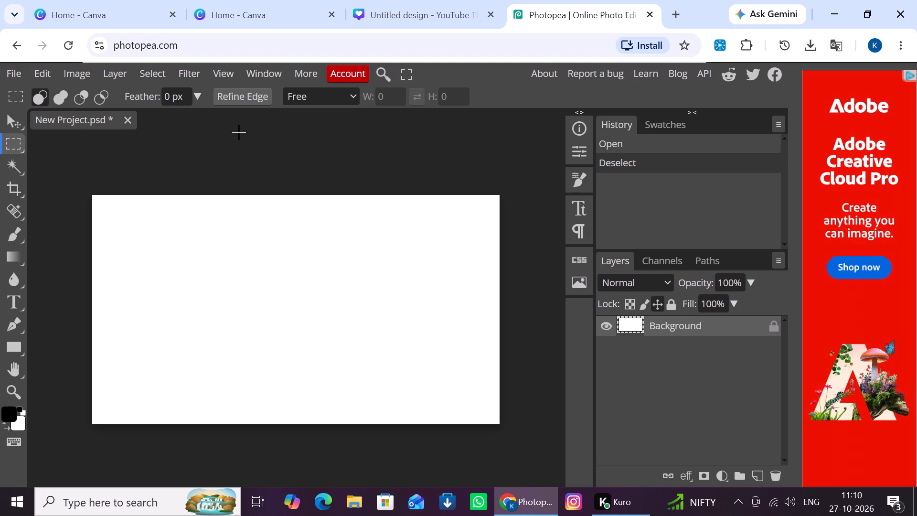
Switch to File Explorer and look through the Pictures folder for an image to use in the thumbnail.
left_click(354, 499)
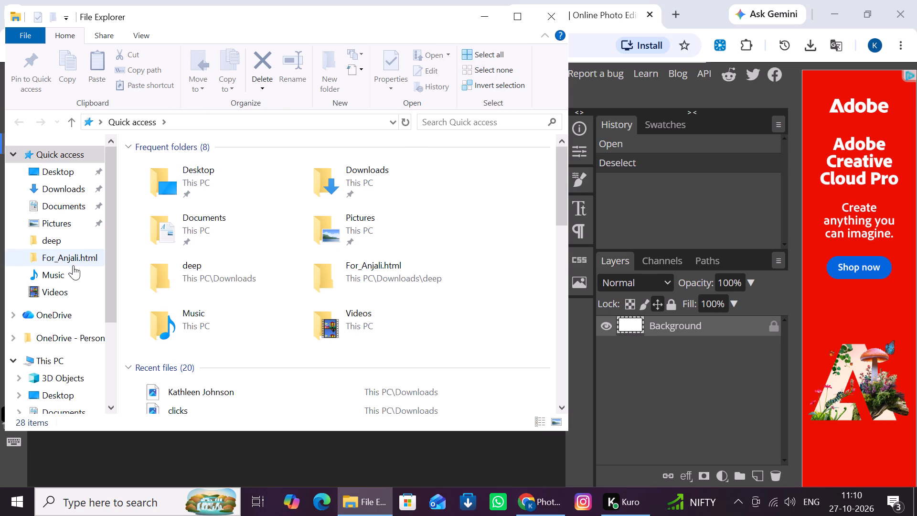
left_click(71, 226)
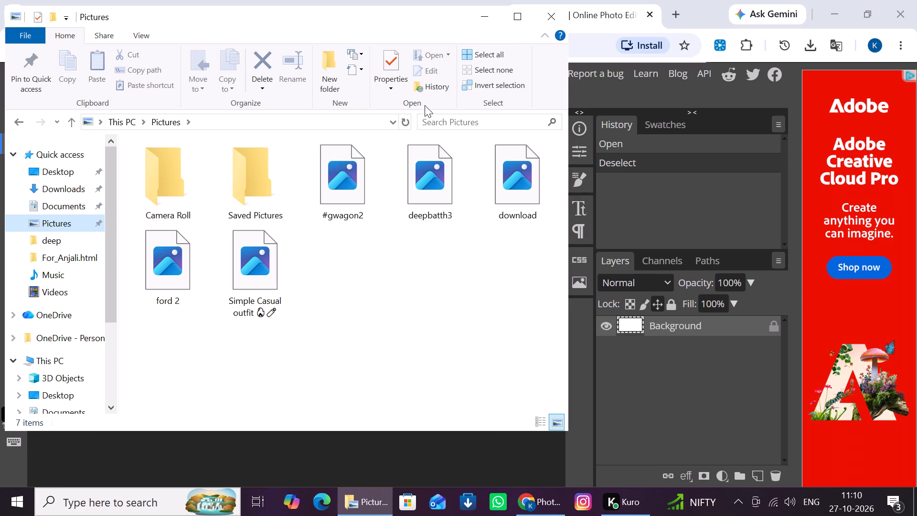
left_click(438, 51)
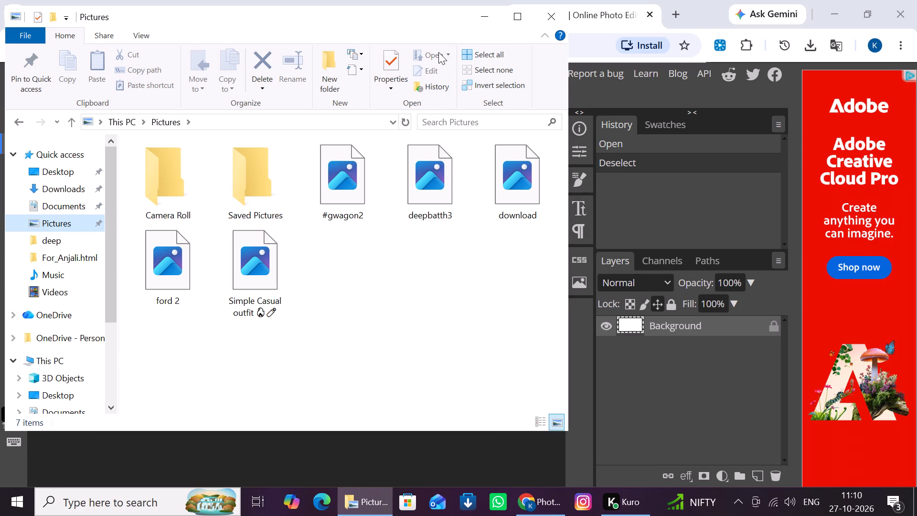
left_click(438, 54)
right_click(416, 193)
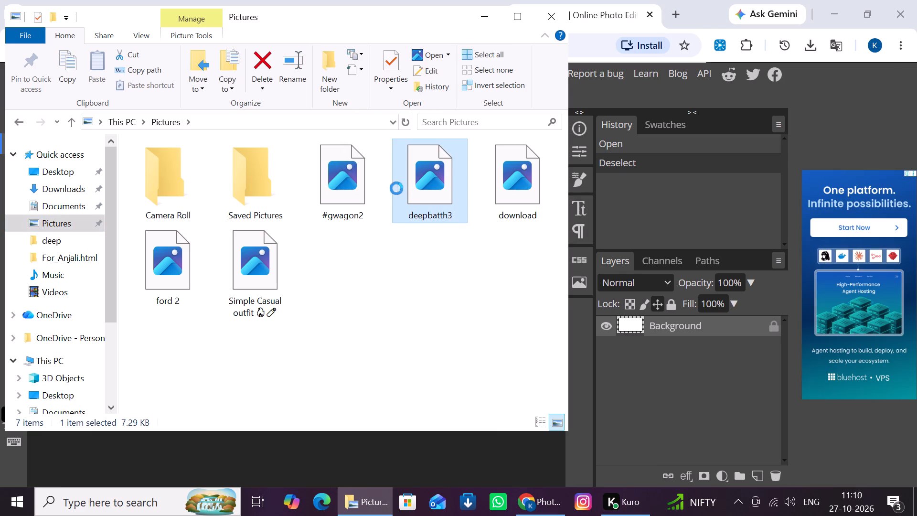
left_click(348, 252)
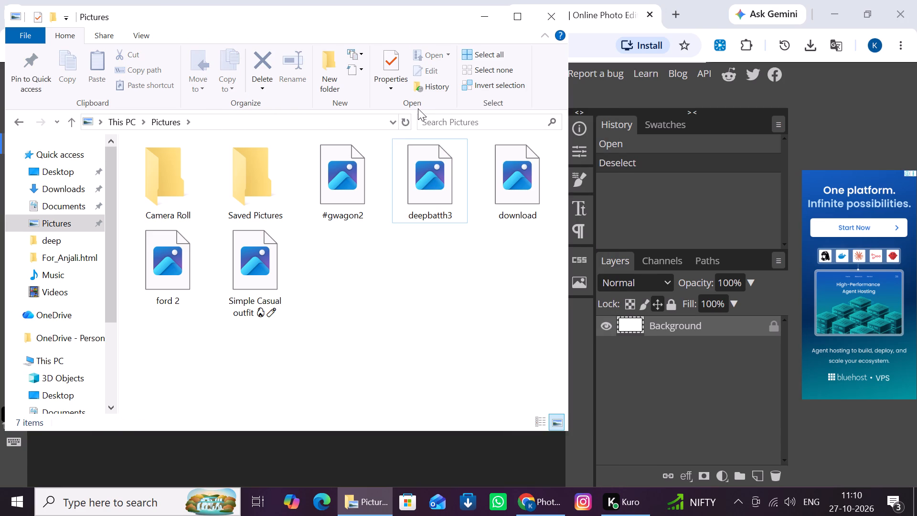
left_click(386, 91)
left_click(386, 91)
left_click(359, 70)
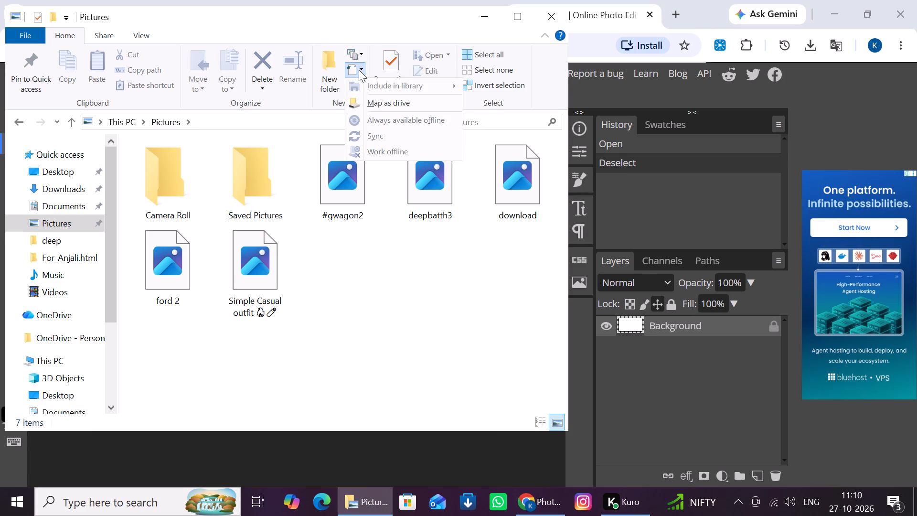
left_click(359, 69)
left_click(360, 56)
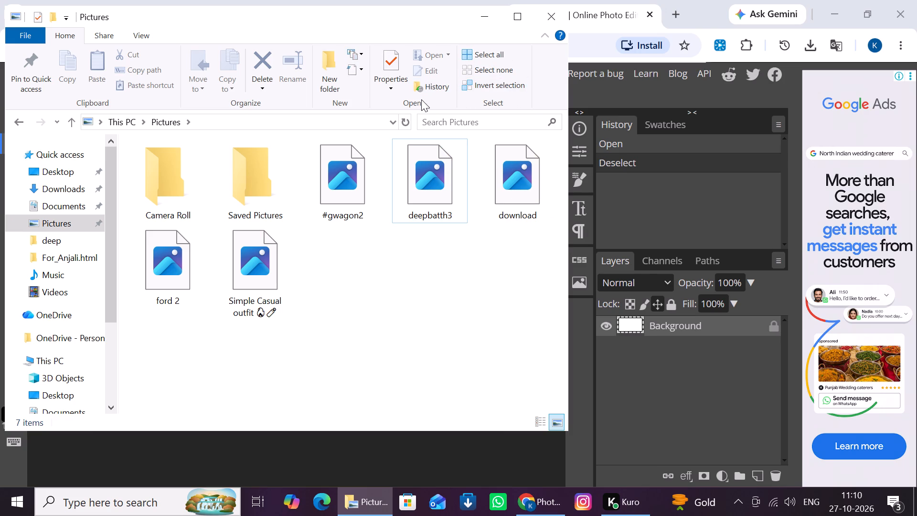
right_click(213, 192)
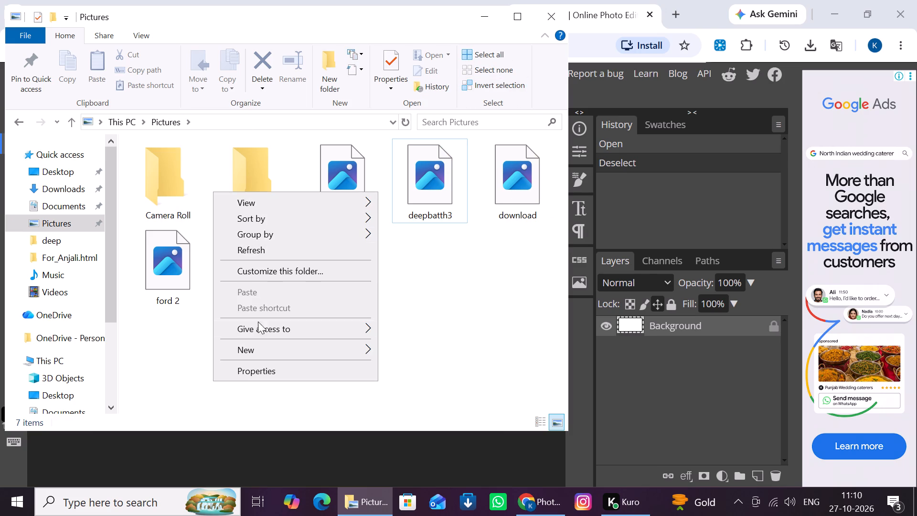
Look through the deep, This PC, Pictures and Downloads folders for an image to use in the thumbnail.
left_click(82, 239)
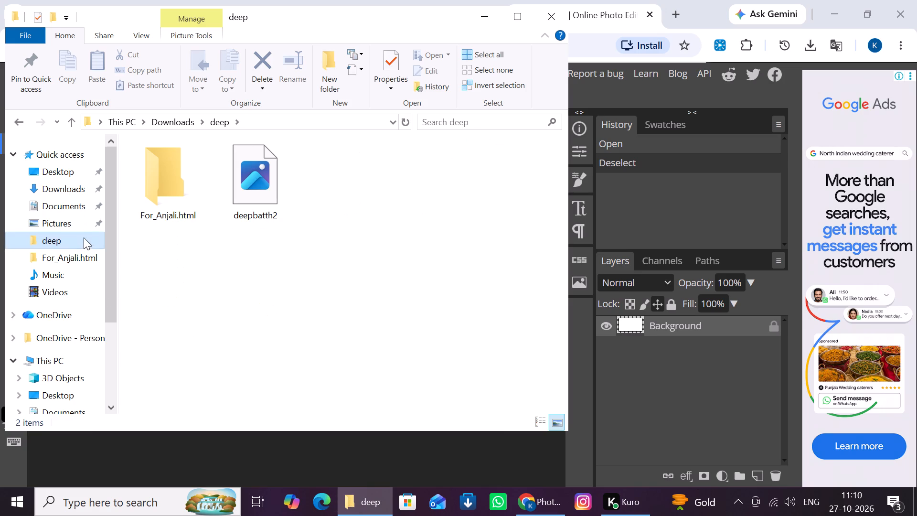
right_click(249, 199)
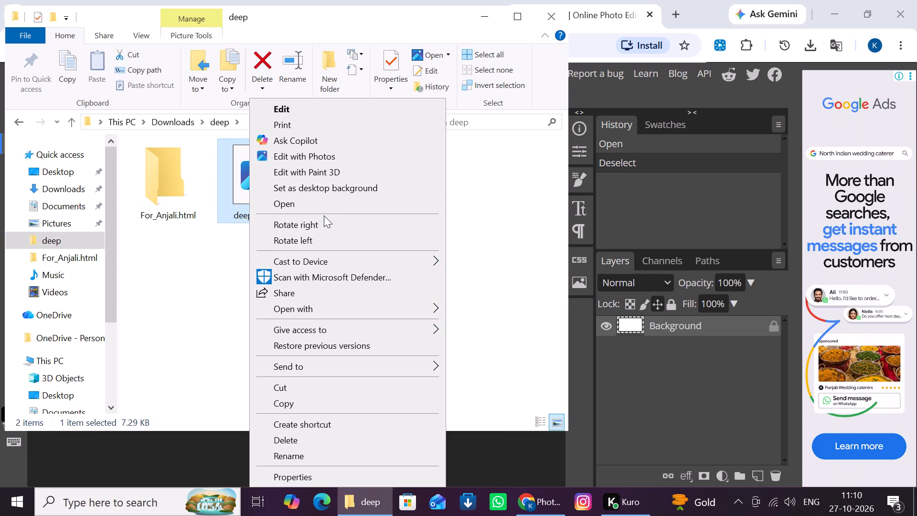
scroll(310, 412, "down", 2)
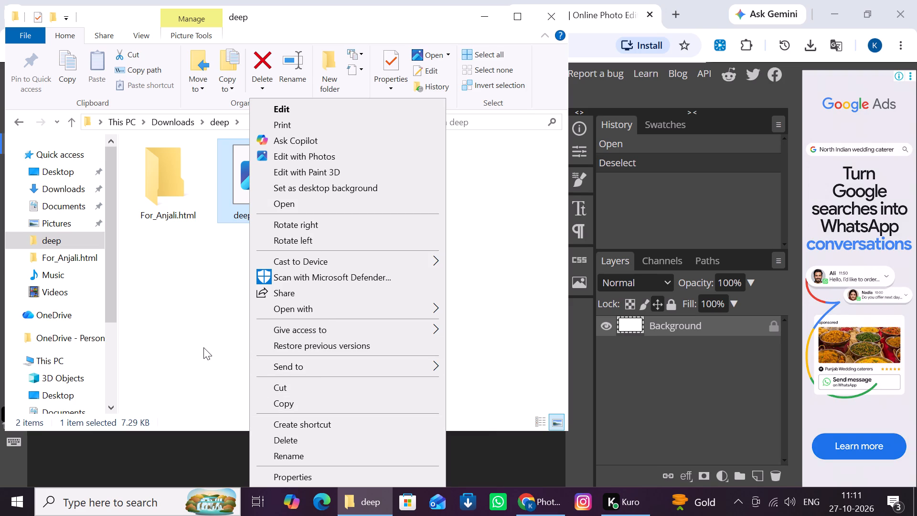
left_click(64, 353)
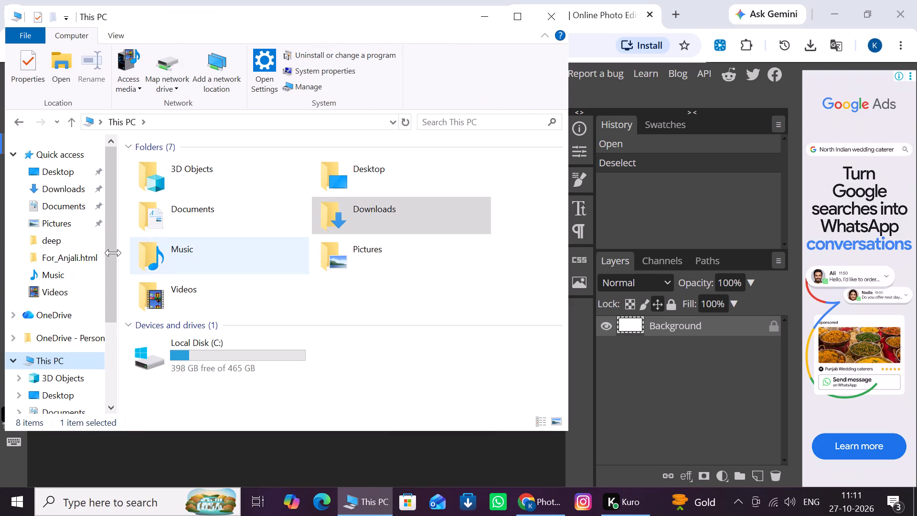
left_click(72, 240)
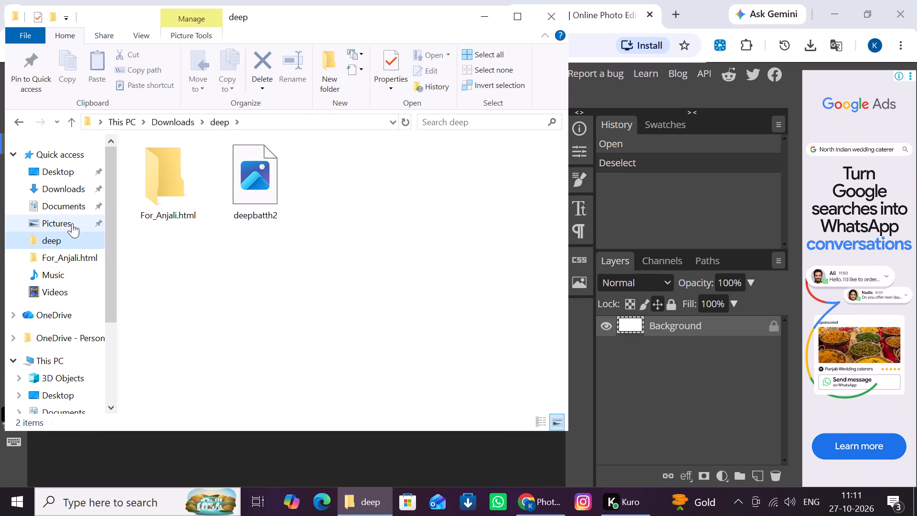
left_click(72, 223)
left_click(79, 199)
left_click(79, 191)
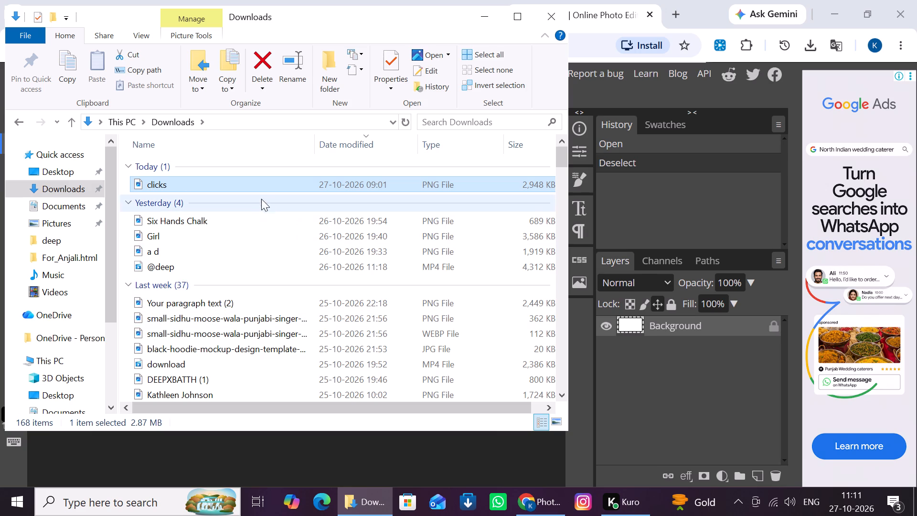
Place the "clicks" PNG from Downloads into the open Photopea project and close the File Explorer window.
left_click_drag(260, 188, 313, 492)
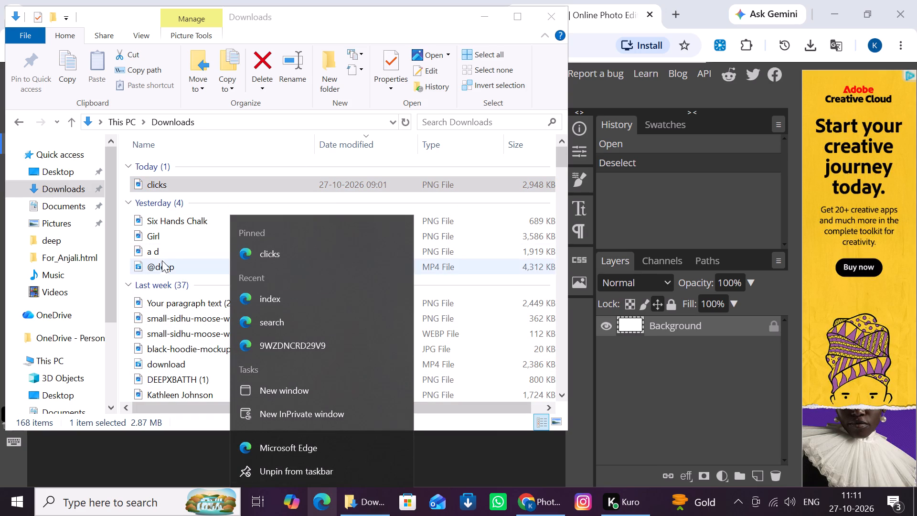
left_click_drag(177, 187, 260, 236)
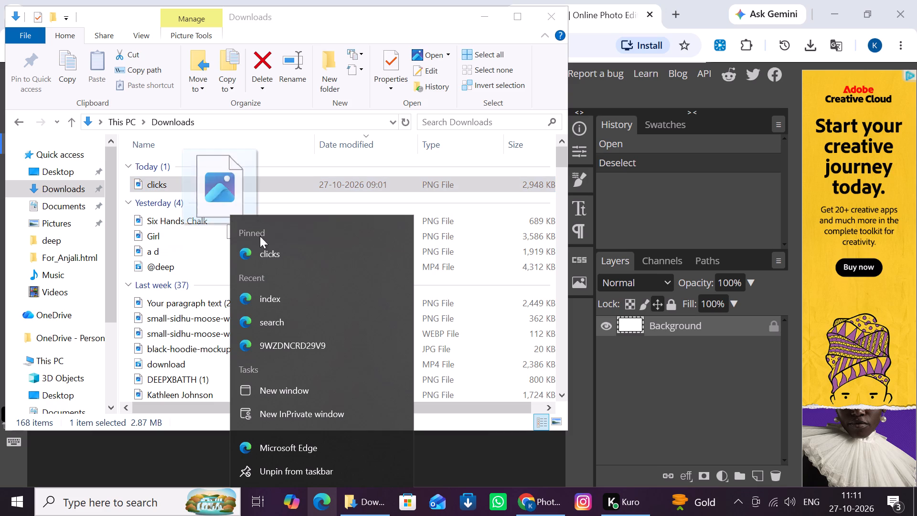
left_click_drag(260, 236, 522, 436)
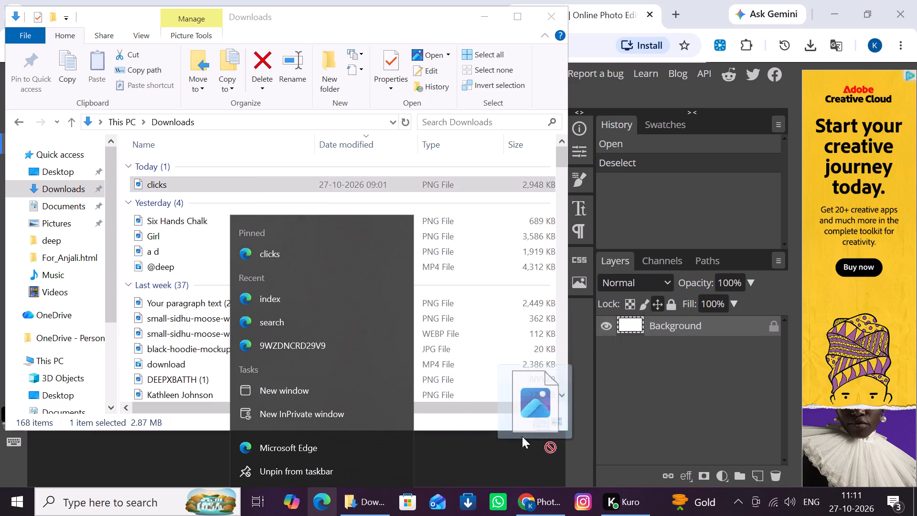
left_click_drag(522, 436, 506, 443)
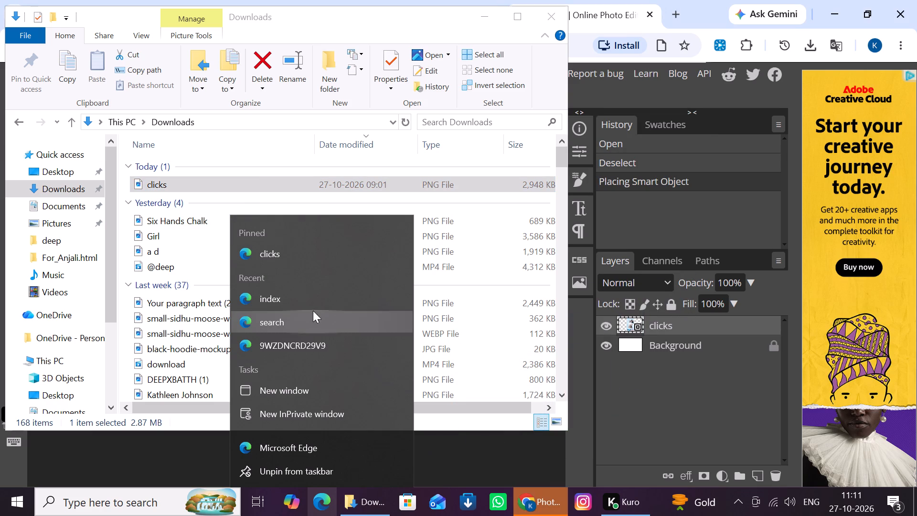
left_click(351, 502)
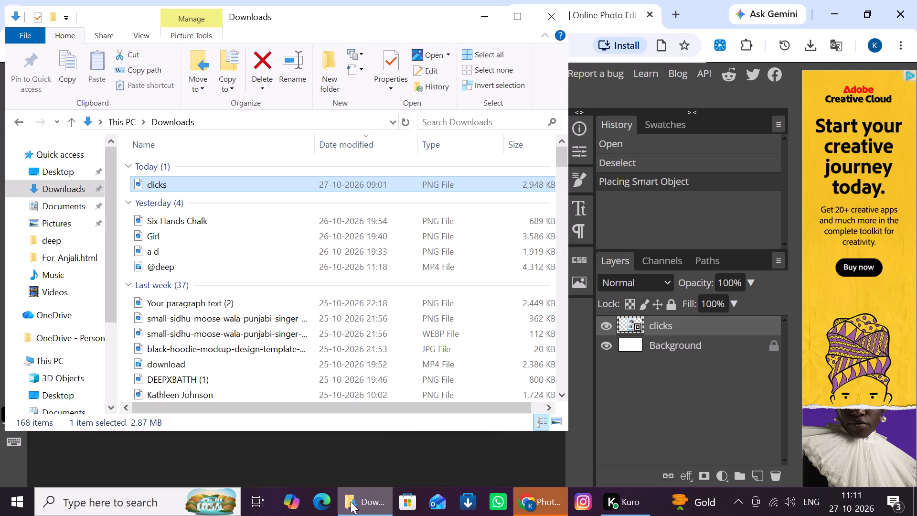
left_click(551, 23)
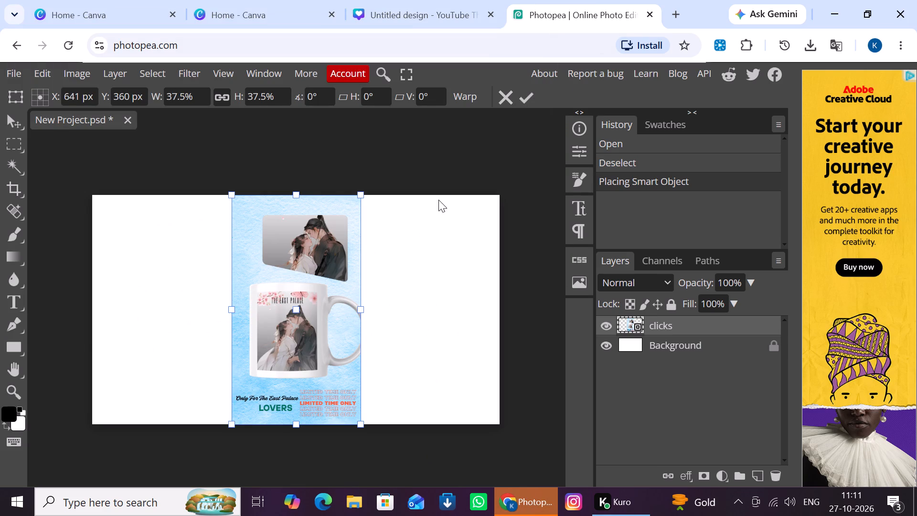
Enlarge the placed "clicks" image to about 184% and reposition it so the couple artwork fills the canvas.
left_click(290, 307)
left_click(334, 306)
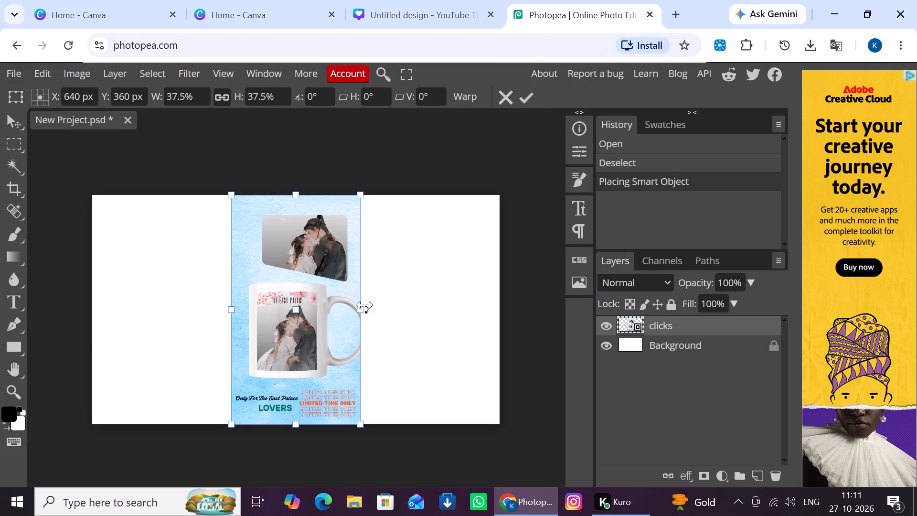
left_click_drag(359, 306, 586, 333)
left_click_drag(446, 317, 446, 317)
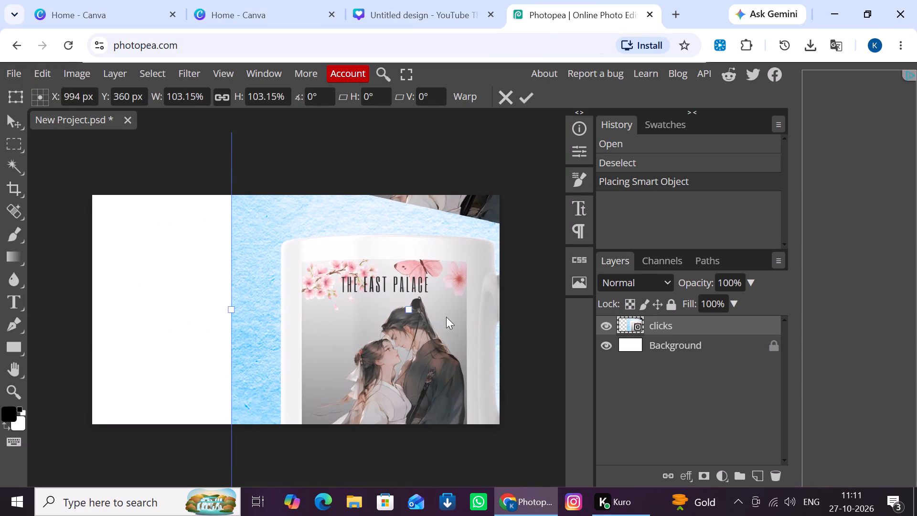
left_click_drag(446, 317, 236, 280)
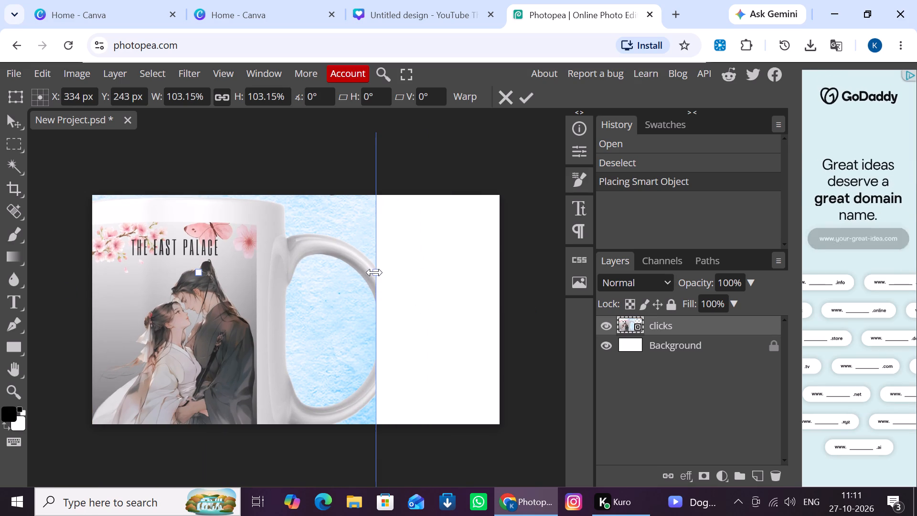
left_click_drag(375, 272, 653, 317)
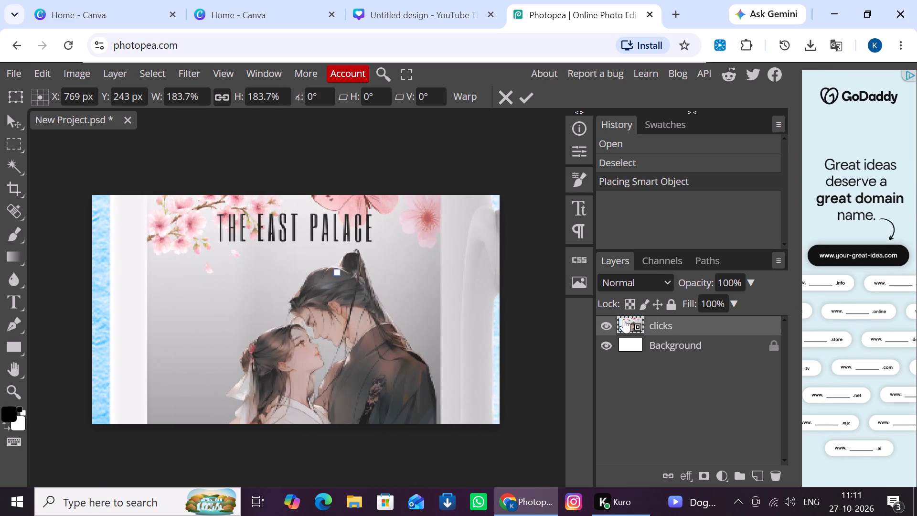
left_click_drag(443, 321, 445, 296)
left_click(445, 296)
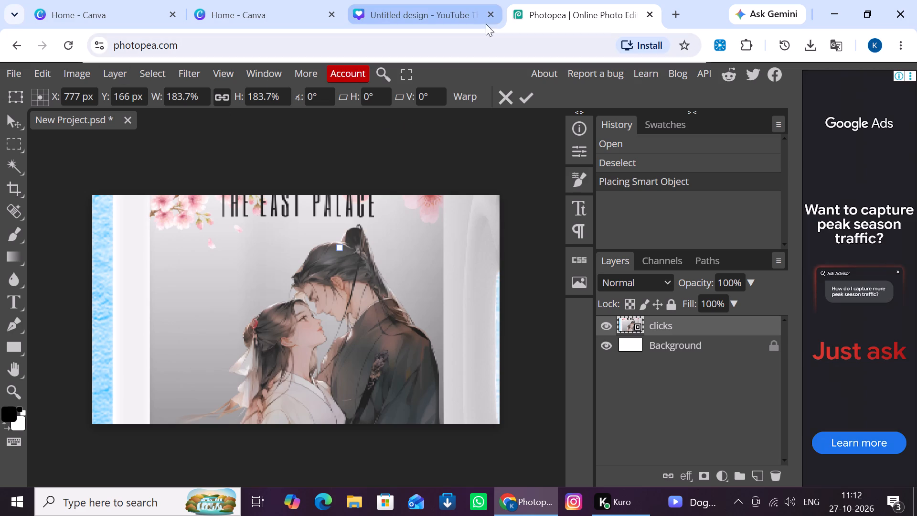
Close the old Canva thumbnail design and the Photopea project, leaving the site without saving the changes.
left_click(489, 15)
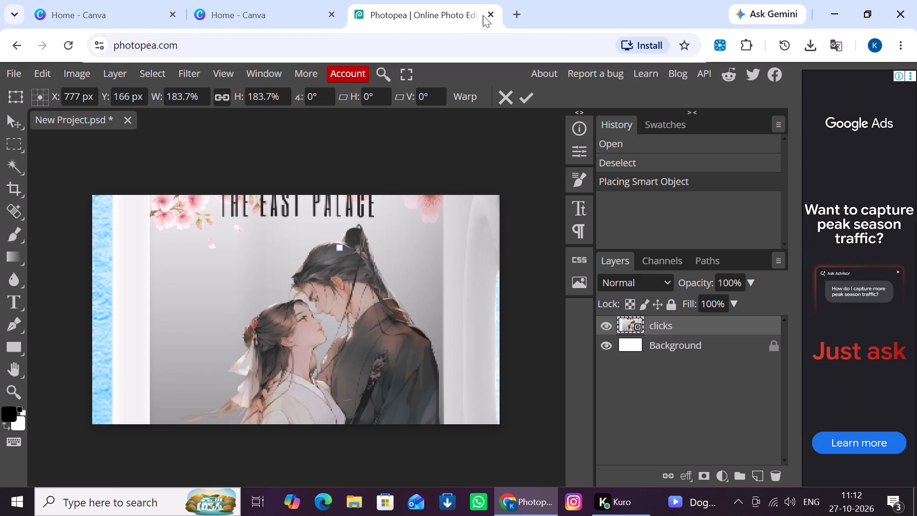
left_click(488, 14)
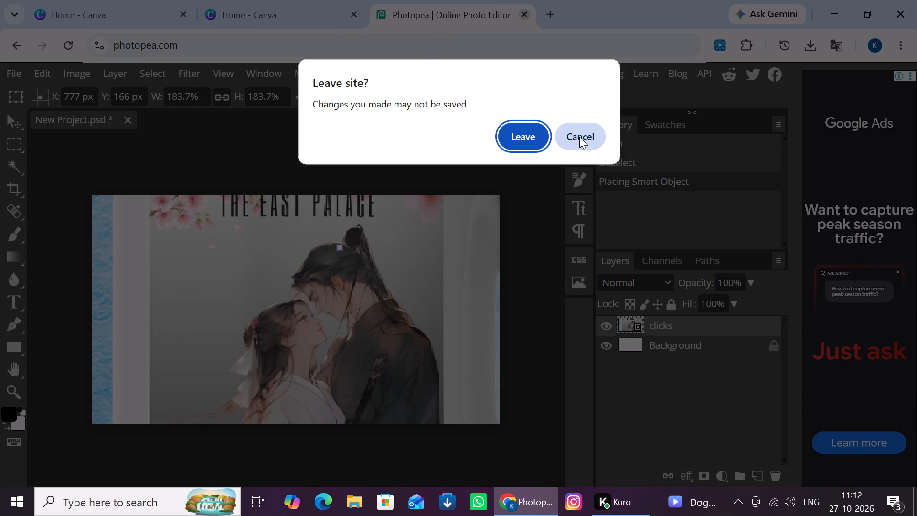
left_click(580, 135)
left_click(518, 13)
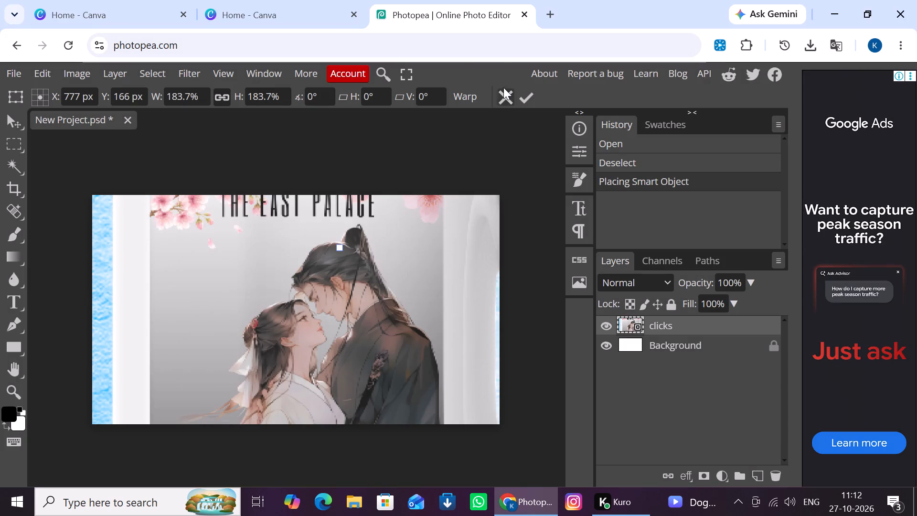
left_click(522, 18)
left_click(520, 164)
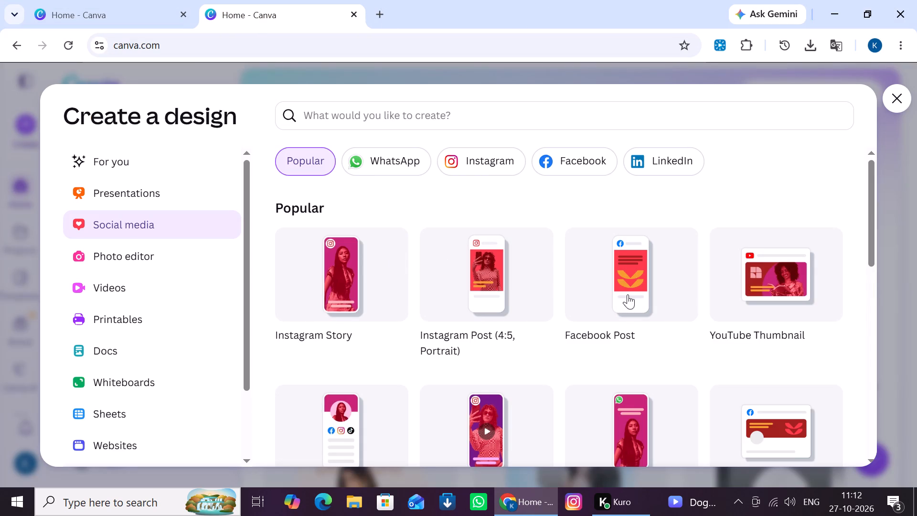
Create a new blank YouTube Thumbnail design in Canva.
left_click(799, 303)
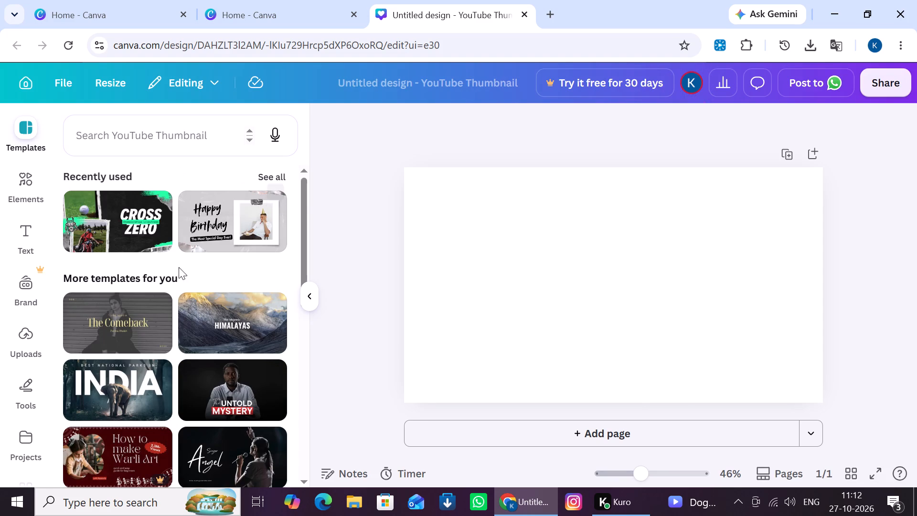
left_click(153, 135)
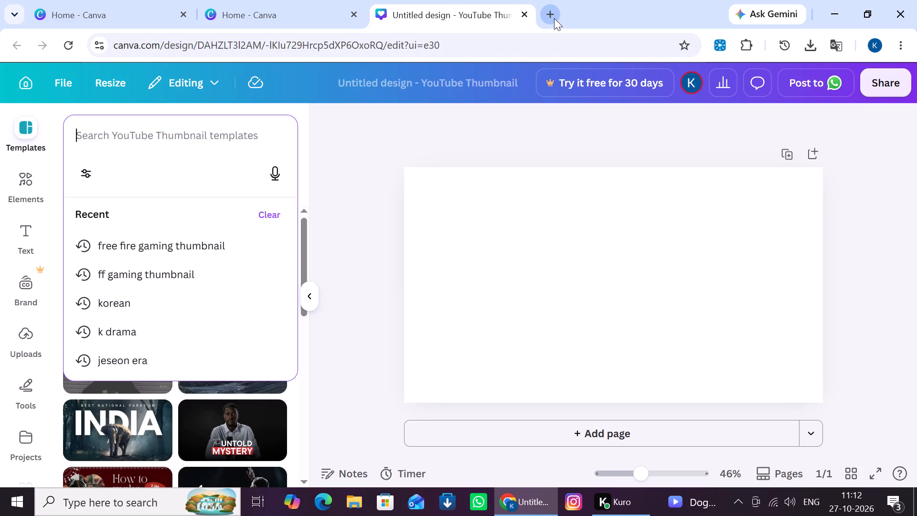
Search the web for "free fire bg" in a new browser tab and check the image results.
left_click(549, 17)
left_click(337, 35)
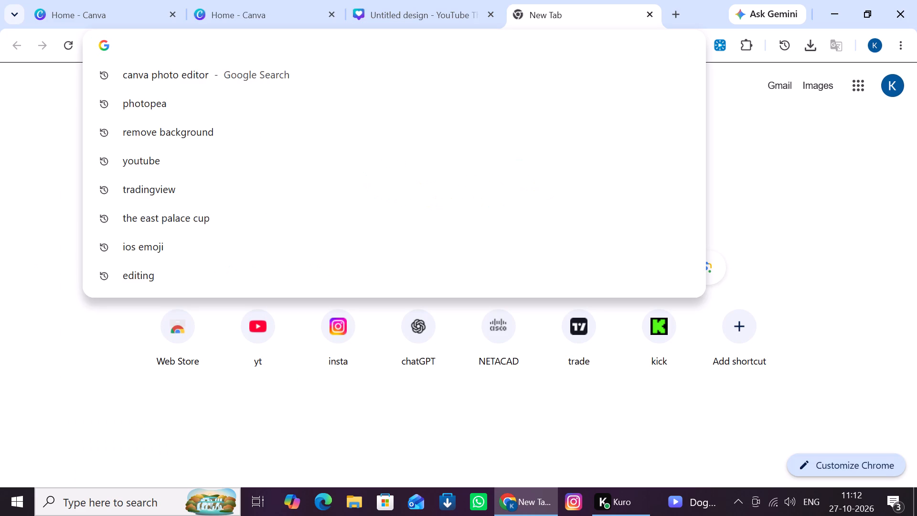
type("ffbg")
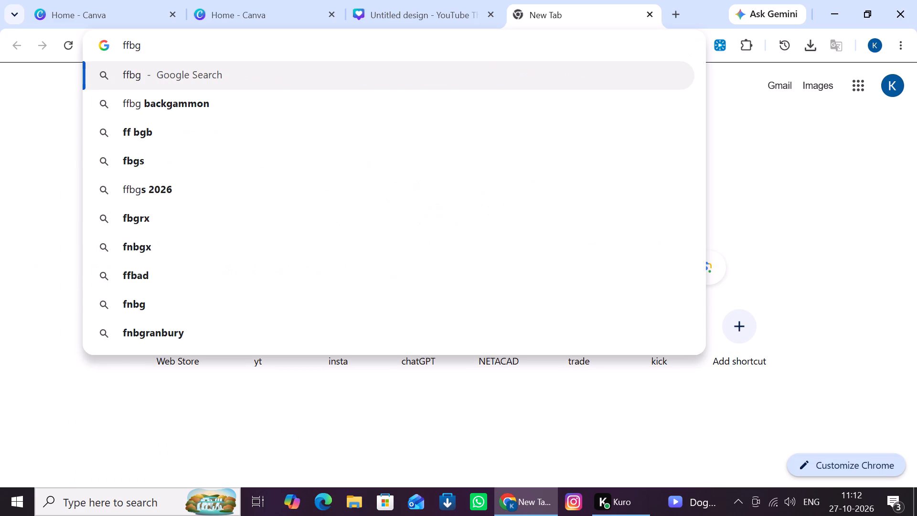
key("BackSpace")
key("BackSpace")
key("BackSpace")
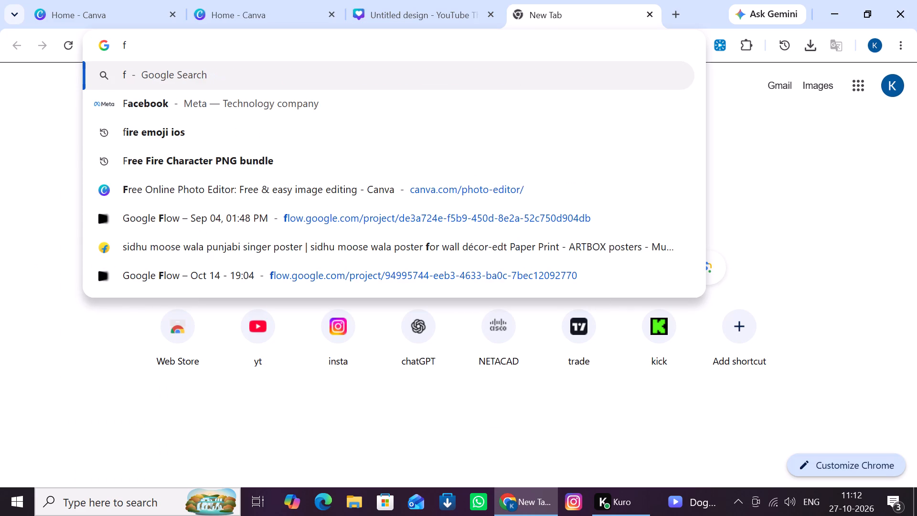
type("ree")
key("space")
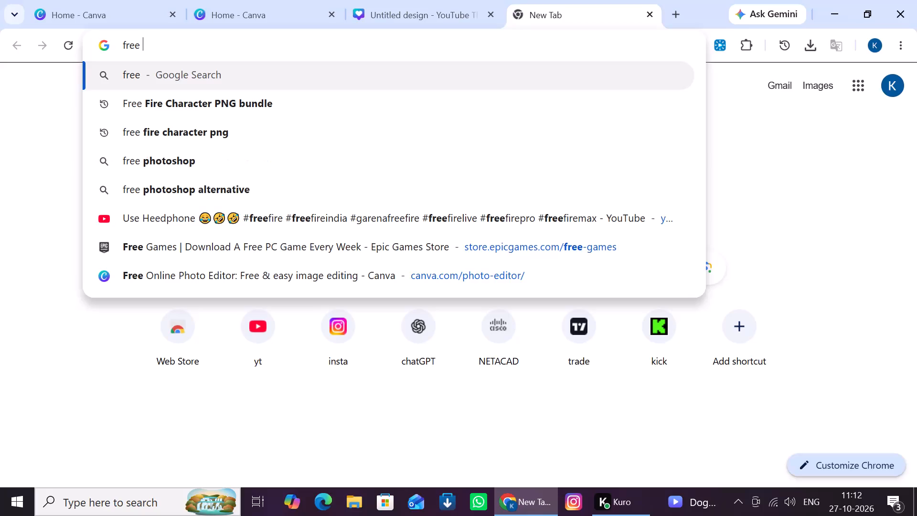
type("fire bg")
key("Return")
key("backslash")
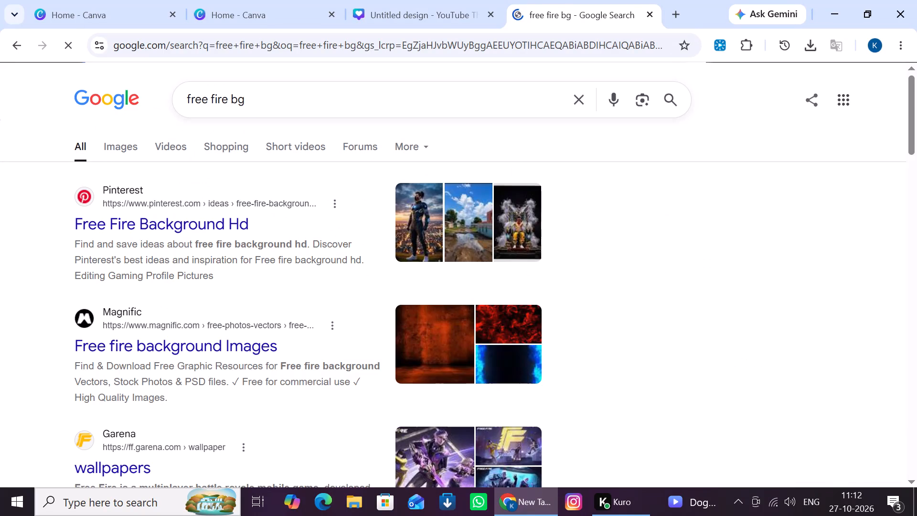
left_click(95, 149)
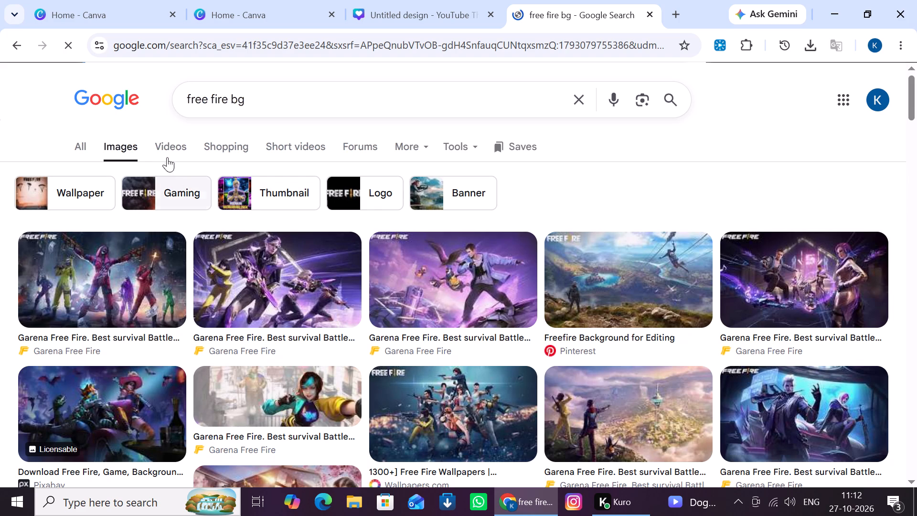
left_click(89, 150)
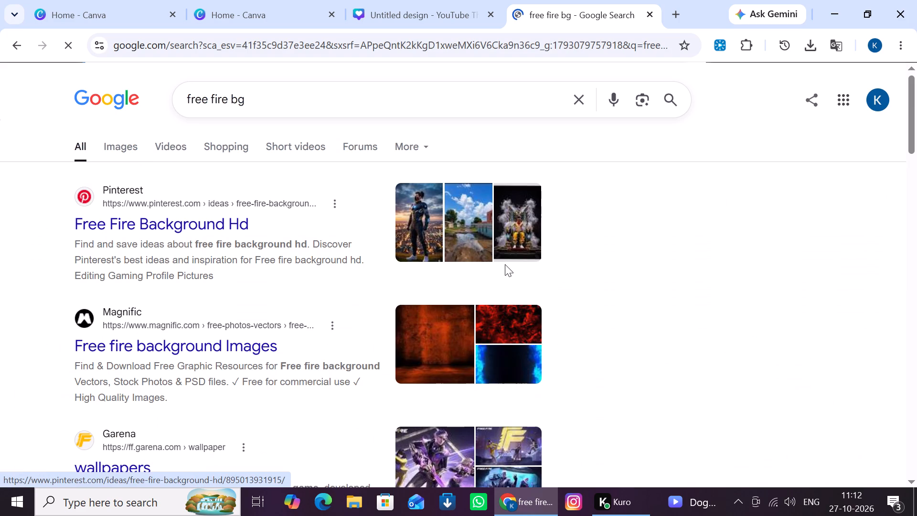
Open Pinterest's "Free Fire Background Hd" search result and browse its images for a suitable thumbnail background.
left_click(473, 238)
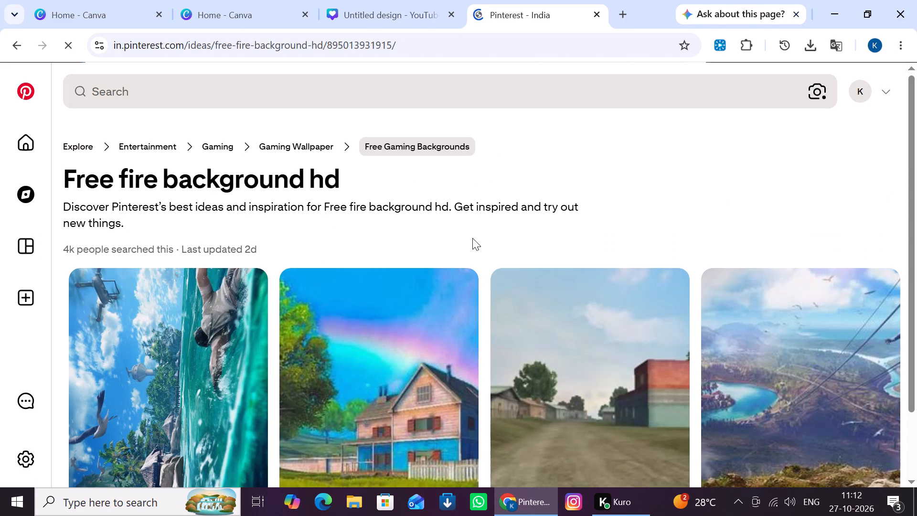
scroll(523, 358, "down", 1)
scroll(578, 400, "down", 4)
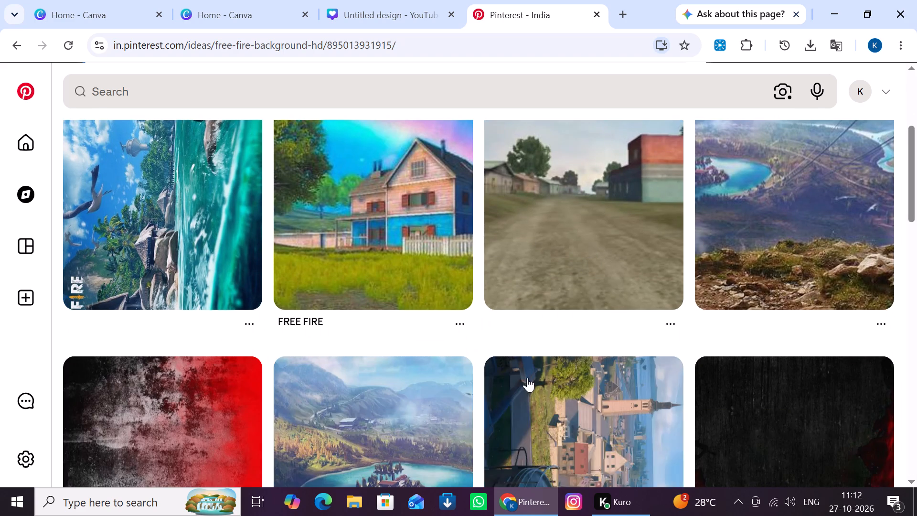
scroll(339, 340, "down", 7)
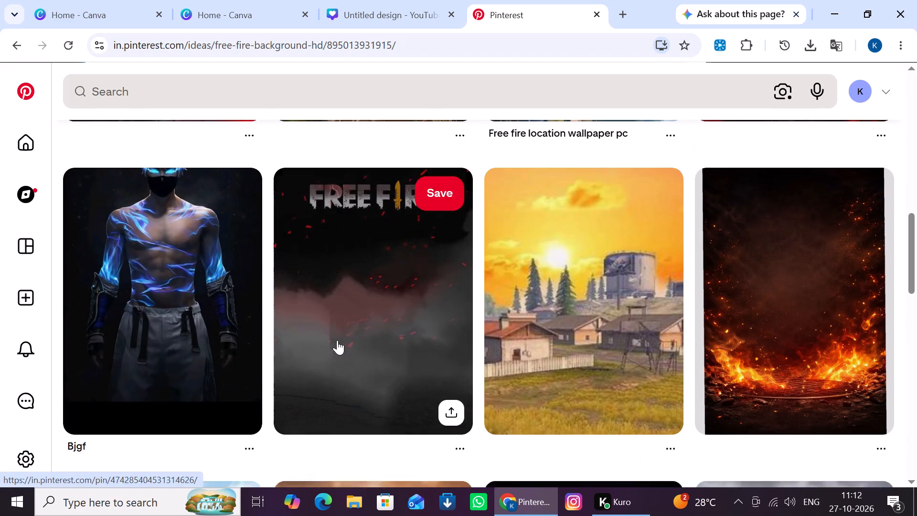
scroll(337, 340, "down", 3)
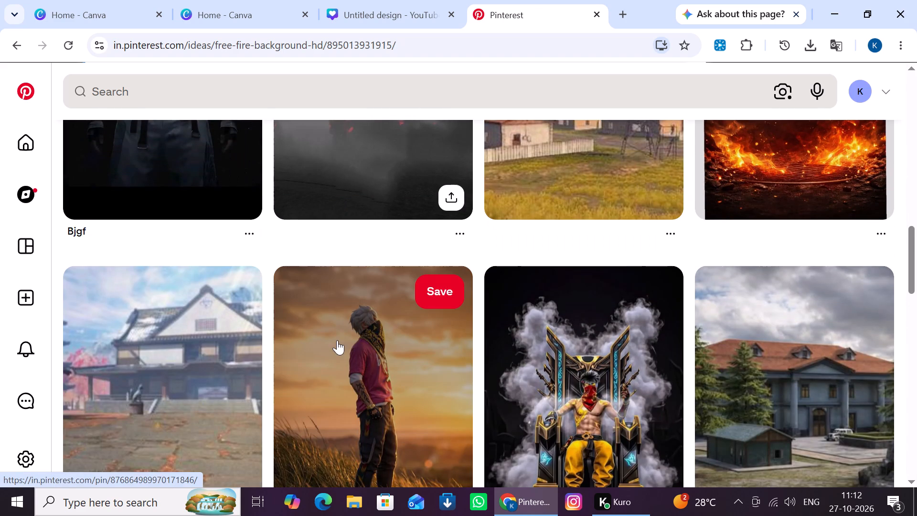
scroll(337, 340, "down", 2)
scroll(337, 340, "up", 8)
scroll(339, 337, "down", 3)
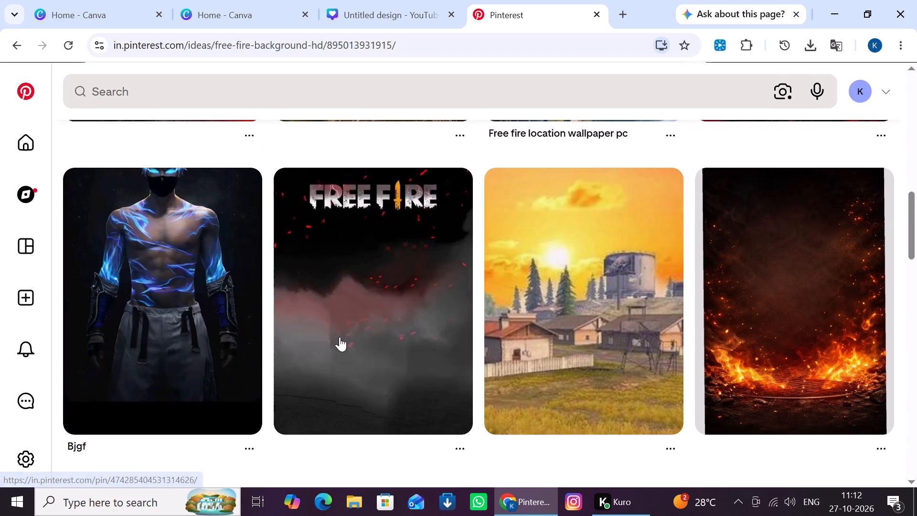
scroll(341, 337, "up", 12)
scroll(341, 337, "down", 1)
scroll(341, 337, "up", 4)
scroll(344, 335, "down", 4)
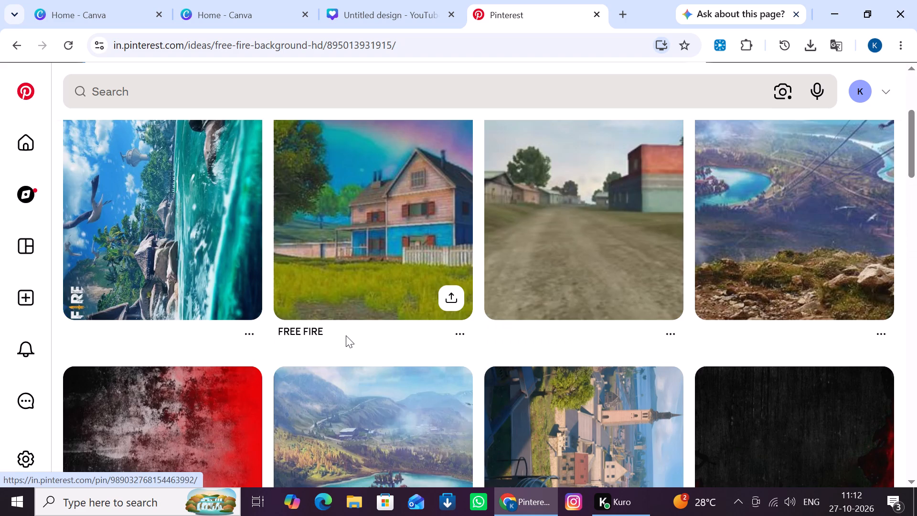
scroll(346, 335, "down", 12)
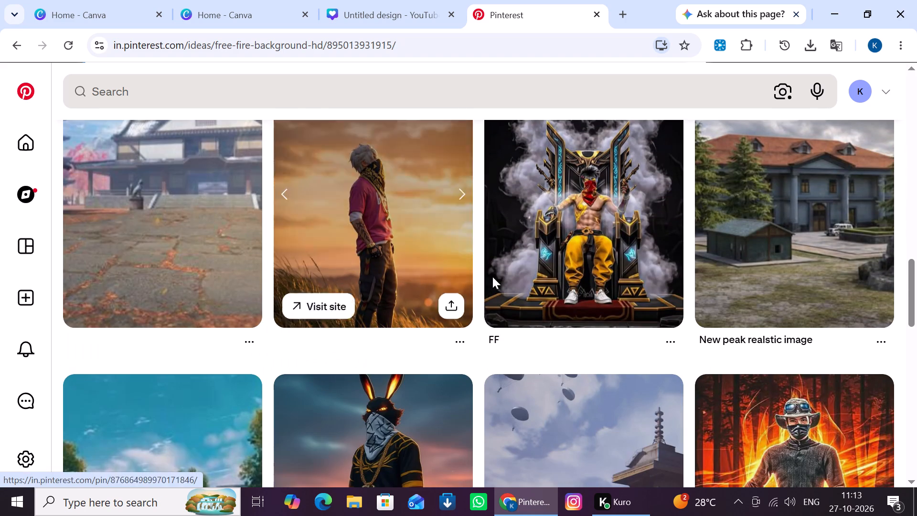
scroll(525, 278, "down", 3)
scroll(676, 223, "up", 2)
Open the "New peak realstic image" pin and save its mansion picture to Downloads as a JPEG named peakff.
left_click(833, 223)
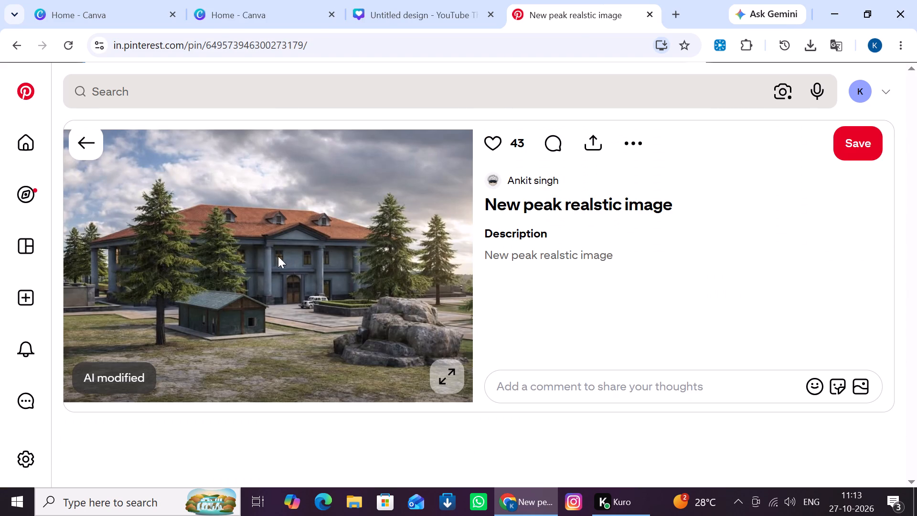
right_click(316, 275)
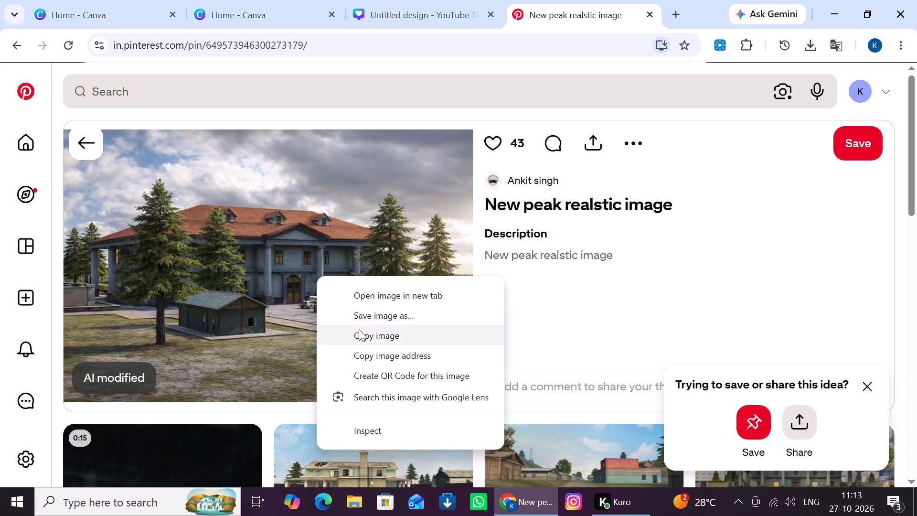
left_click(365, 312)
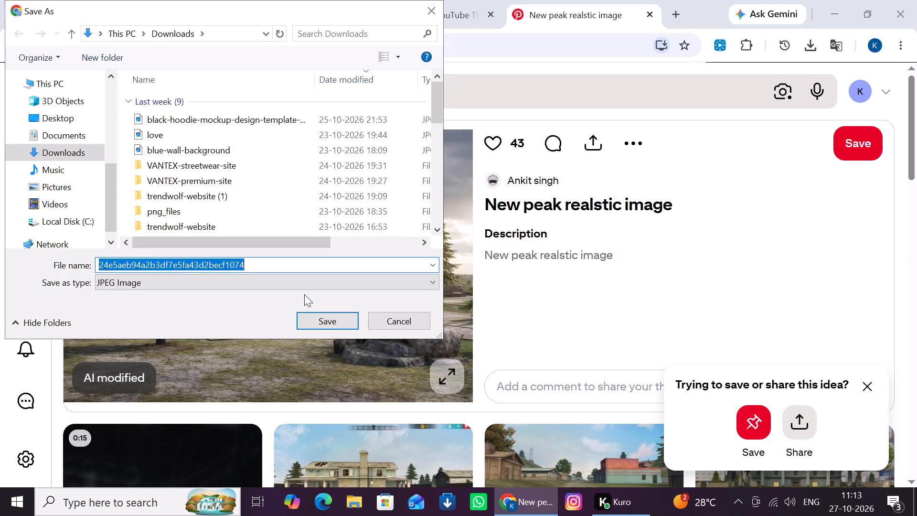
key("BackSpace")
key("BackSpace")
key("BackSpace")
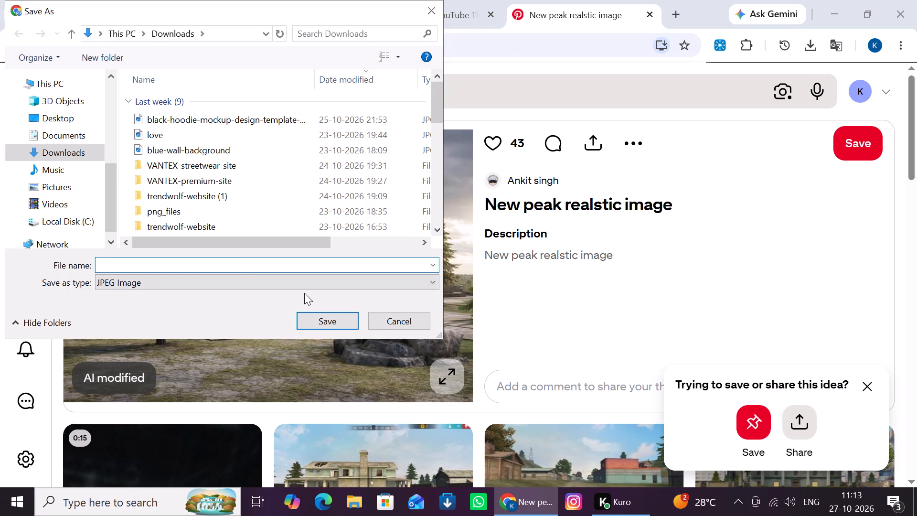
key("p")
type("eakfff")
key("BackSpace")
key("Return")
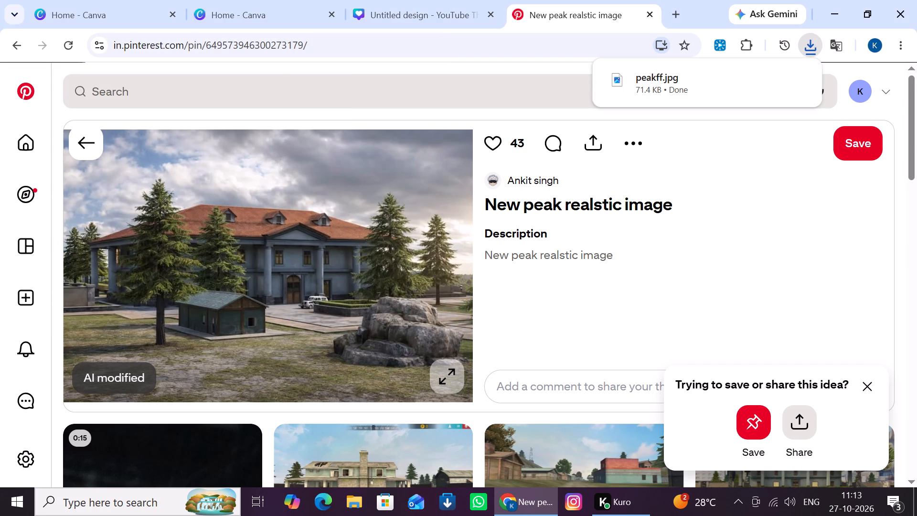
Switch to the blank Canva YouTube thumbnail design and upload the peakff image from Downloads.
left_click(275, 22)
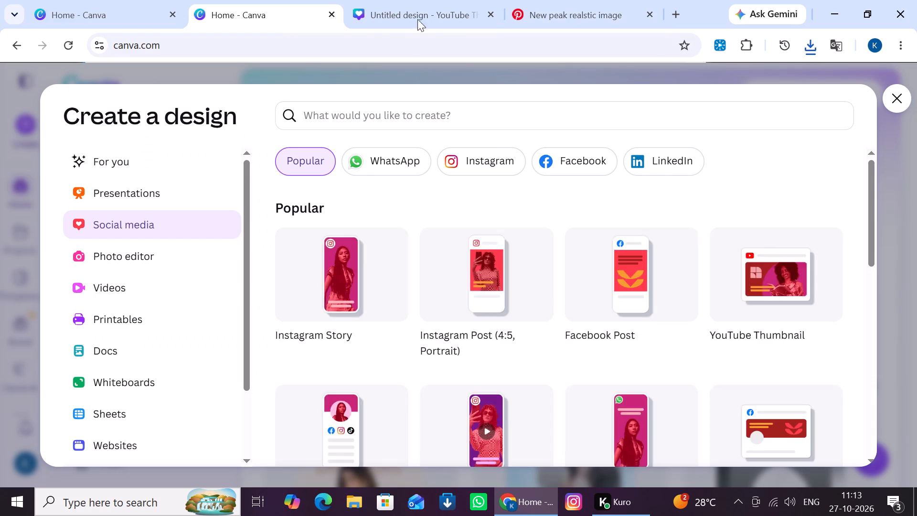
left_click(419, 11)
left_click(19, 346)
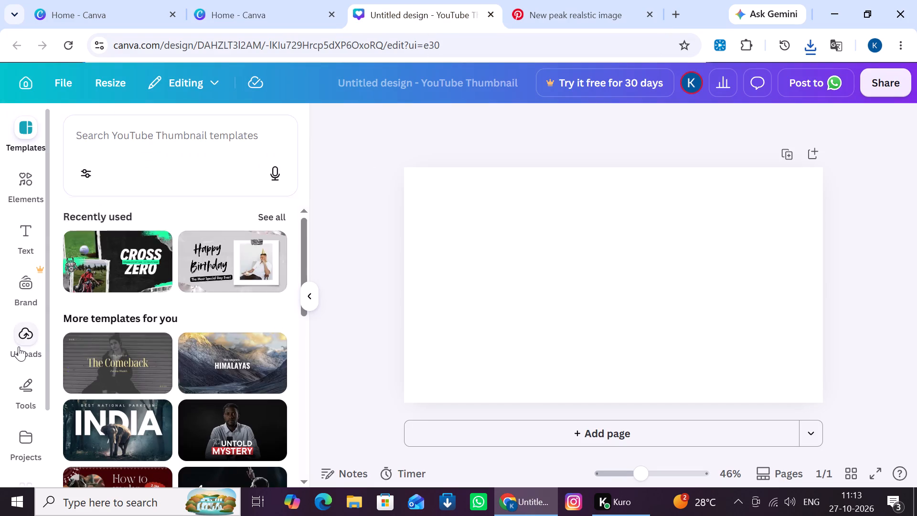
left_click(139, 174)
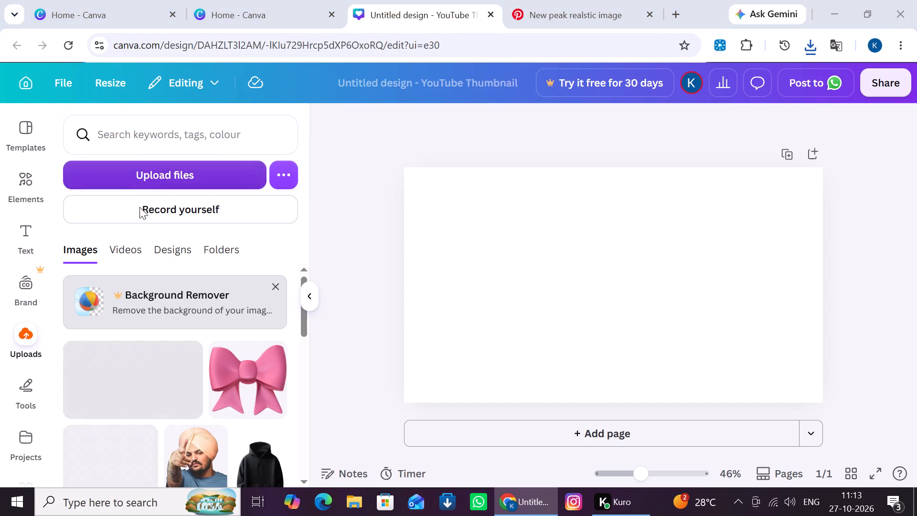
left_click(167, 113)
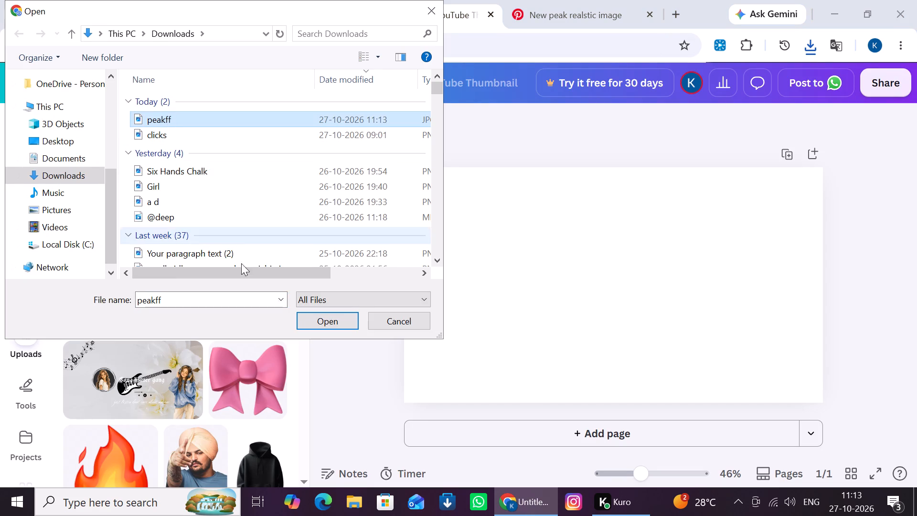
left_click(315, 323)
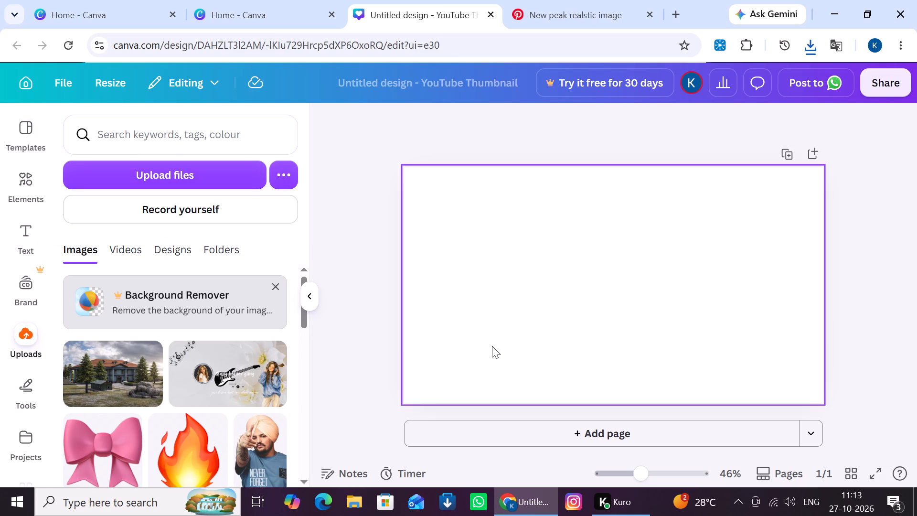
Place the uploaded mansion image on the page and enlarge it to about 1,355 × 903 so it covers the whole canvas.
left_click(142, 369)
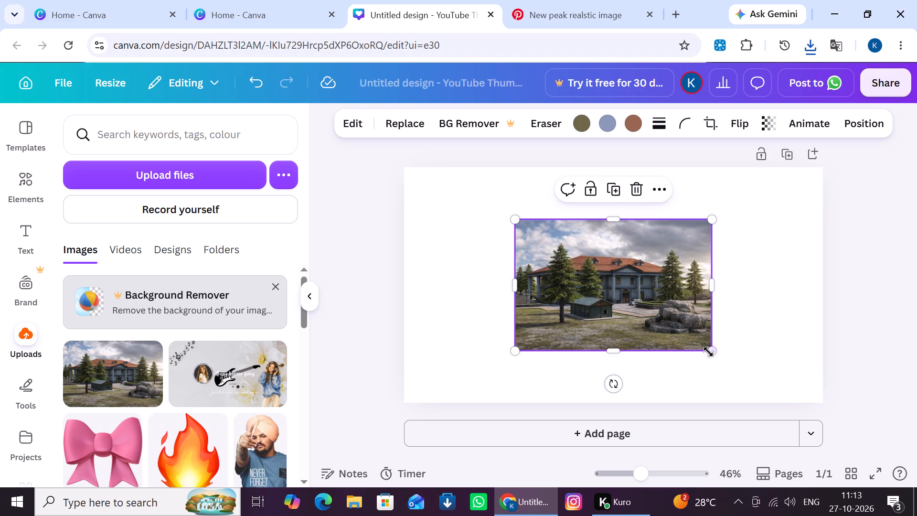
left_click_drag(710, 351, 841, 402)
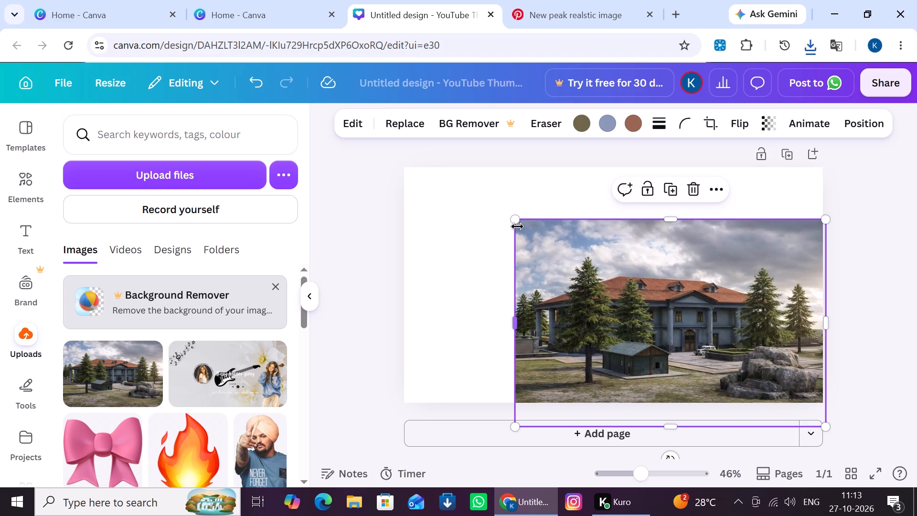
left_click_drag(515, 222, 475, 202)
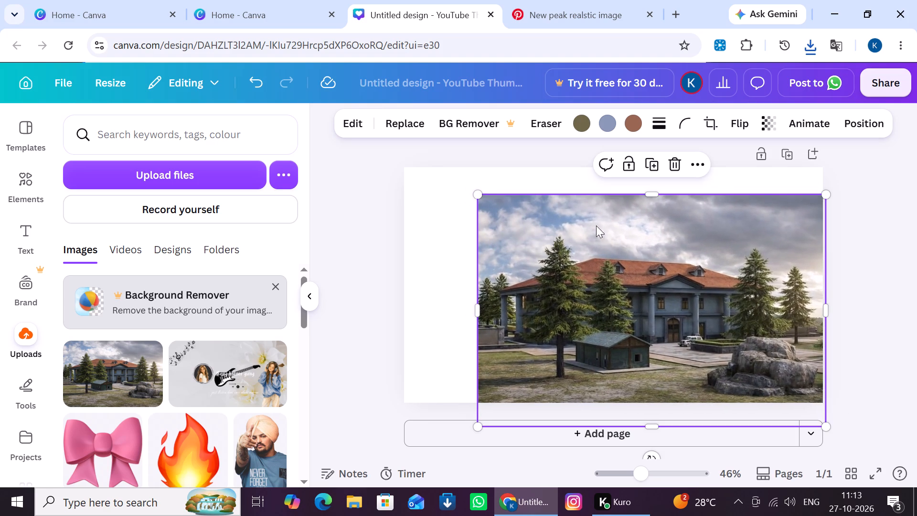
left_click_drag(474, 195, 356, 166)
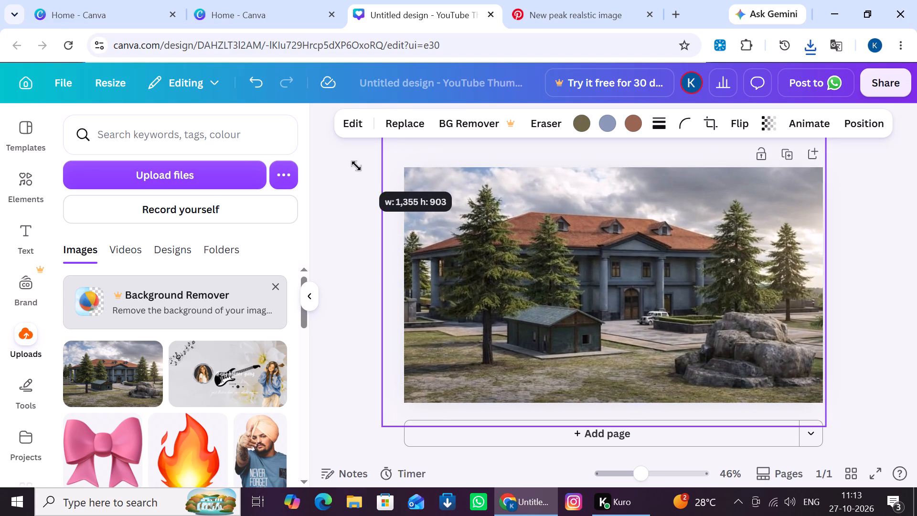
left_click_drag(356, 166, 355, 168)
left_click(328, 219)
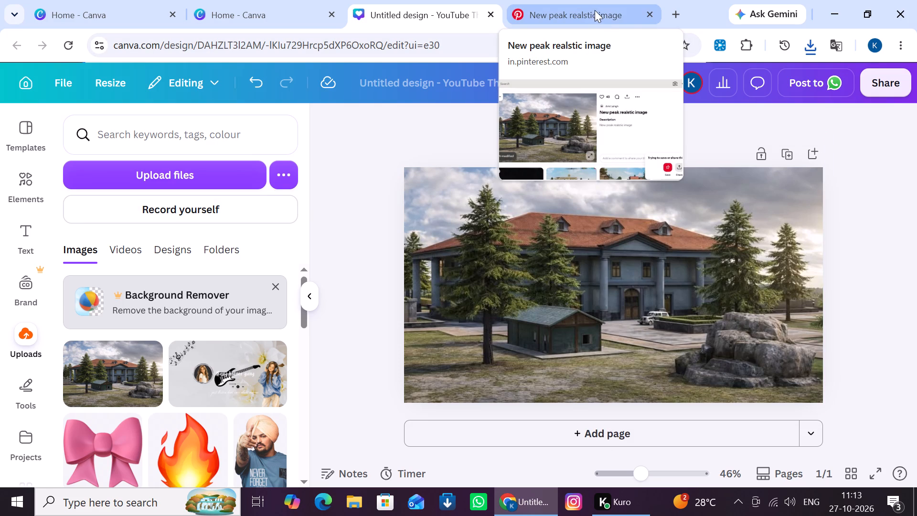
Return to Pinterest, search for "ff character" and narrow the results to Png.
left_click(616, 14)
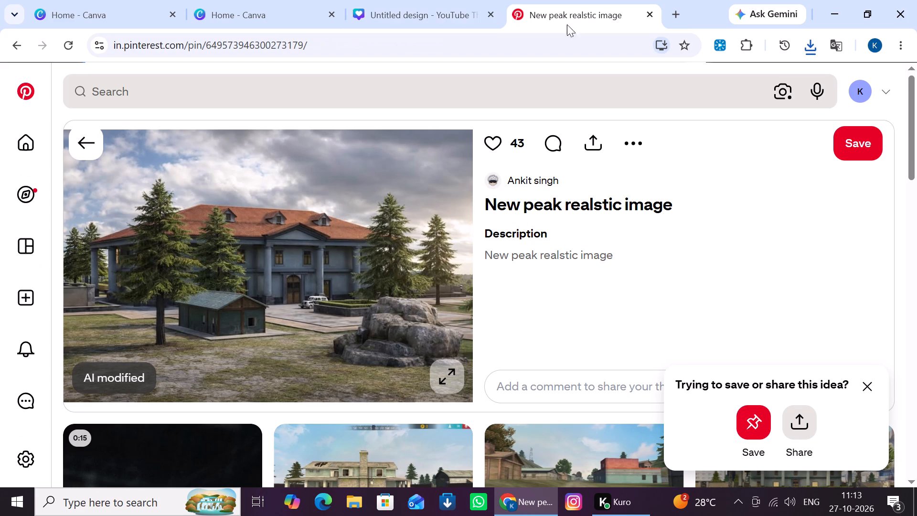
left_click(439, 88)
type("ff")
key("space")
type("cj")
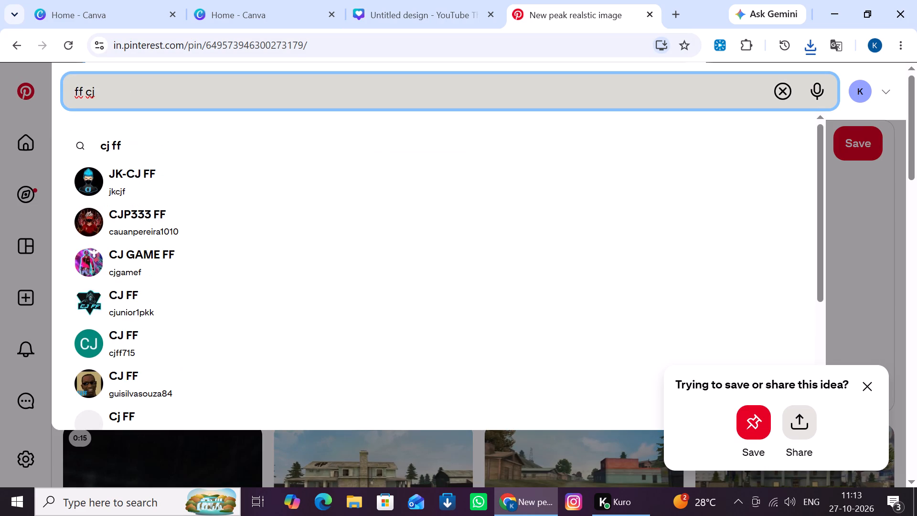
key("BackSpace")
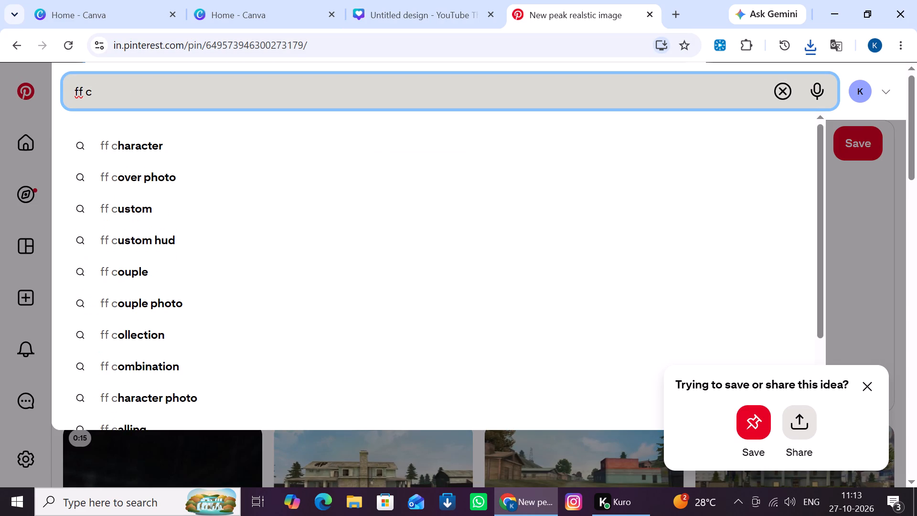
key("Right")
key("Down")
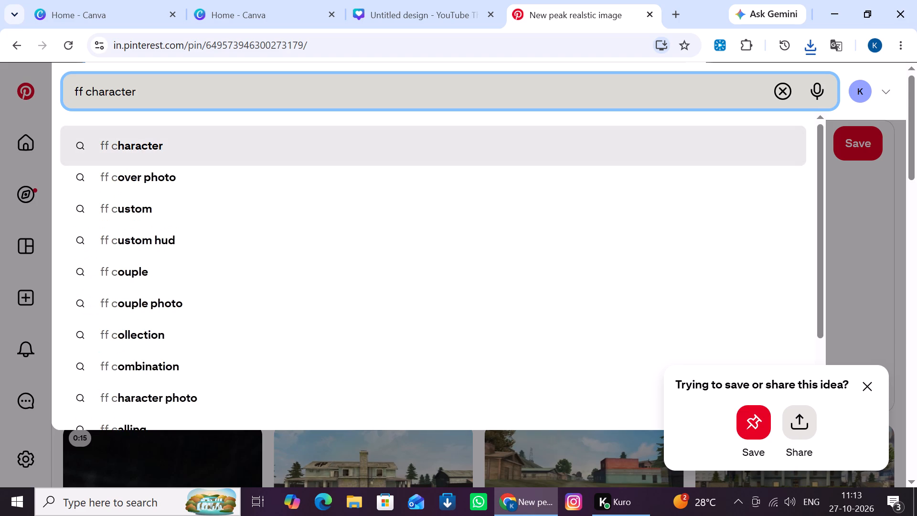
key("Return")
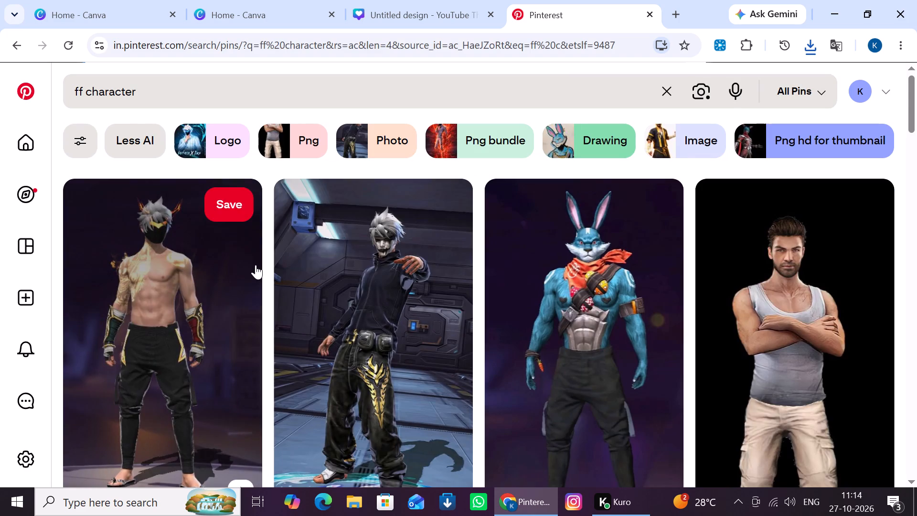
left_click(307, 132)
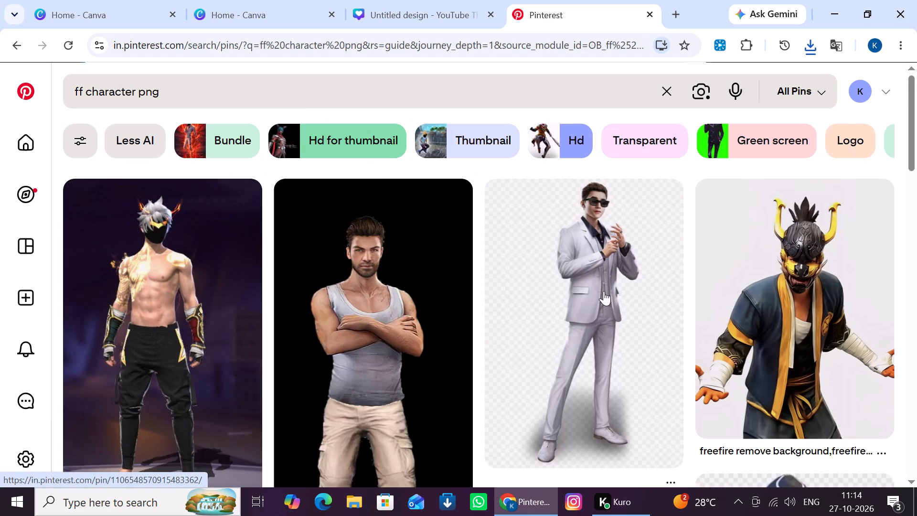
Look through the "ff character png" results for a Free Fire character that suits the thumbnail.
scroll(601, 291, "down", 1)
scroll(601, 291, "up", 2)
scroll(782, 344, "down", 1)
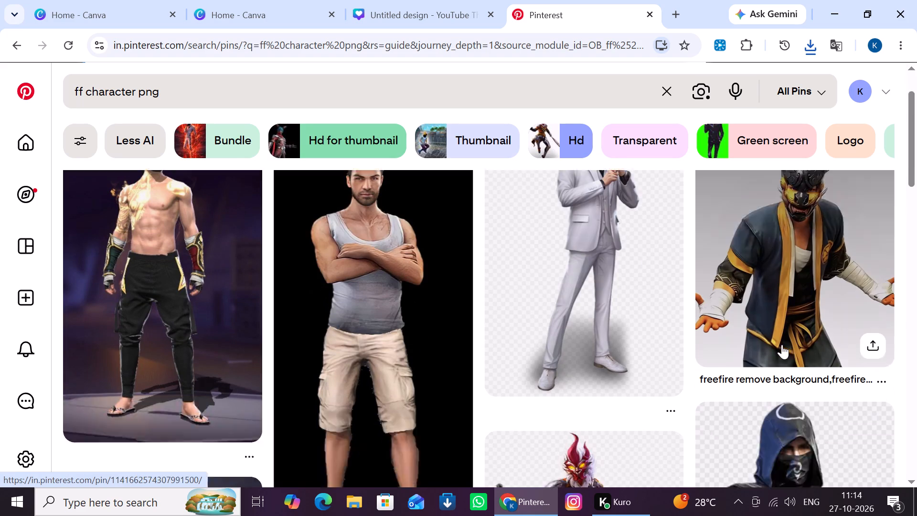
scroll(782, 344, "down", 5)
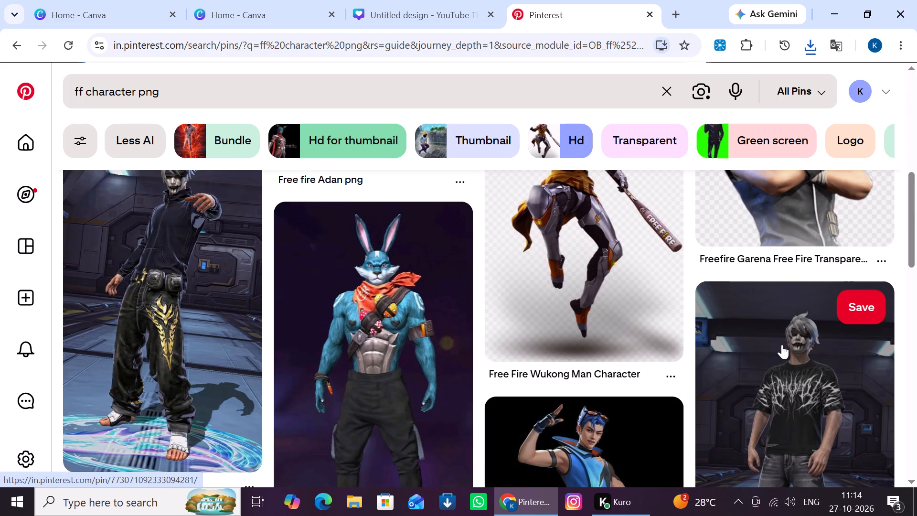
scroll(782, 344, "down", 2)
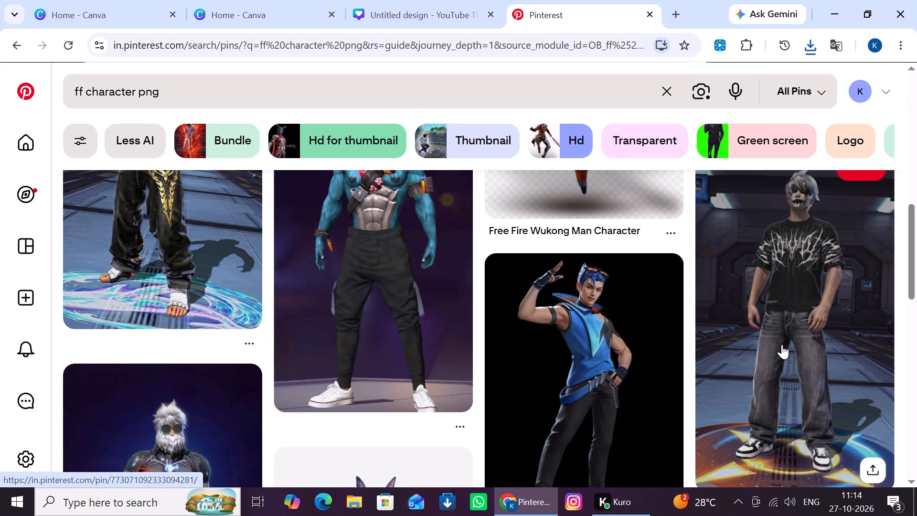
scroll(782, 344, "down", 2)
scroll(782, 344, "up", 2)
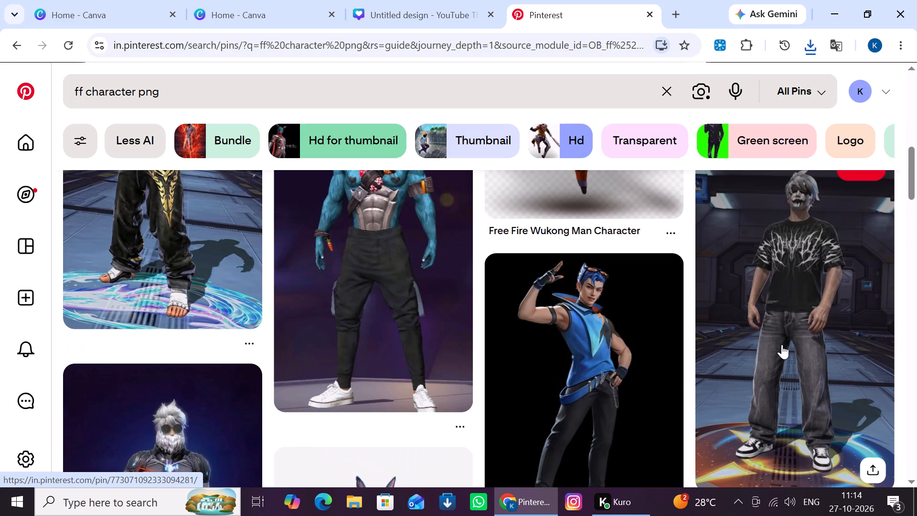
scroll(782, 344, "down", 5)
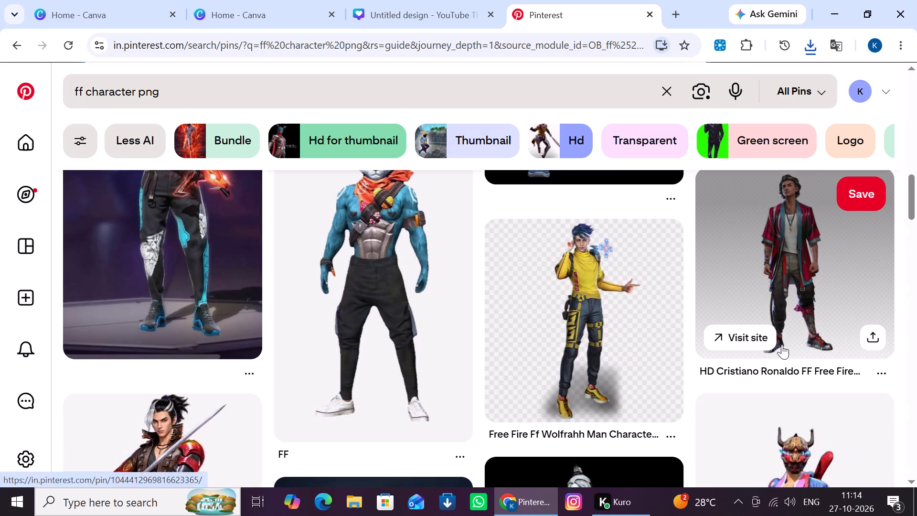
scroll(782, 344, "down", 5)
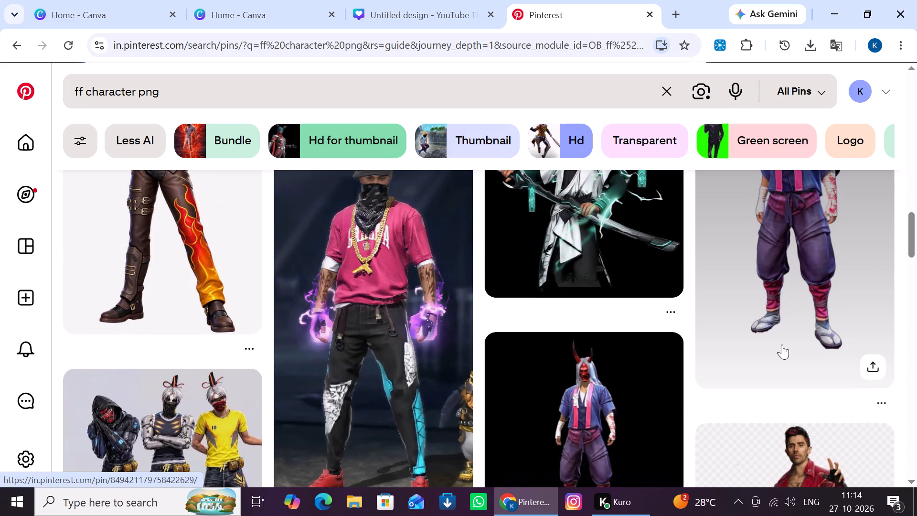
scroll(782, 344, "down", 8)
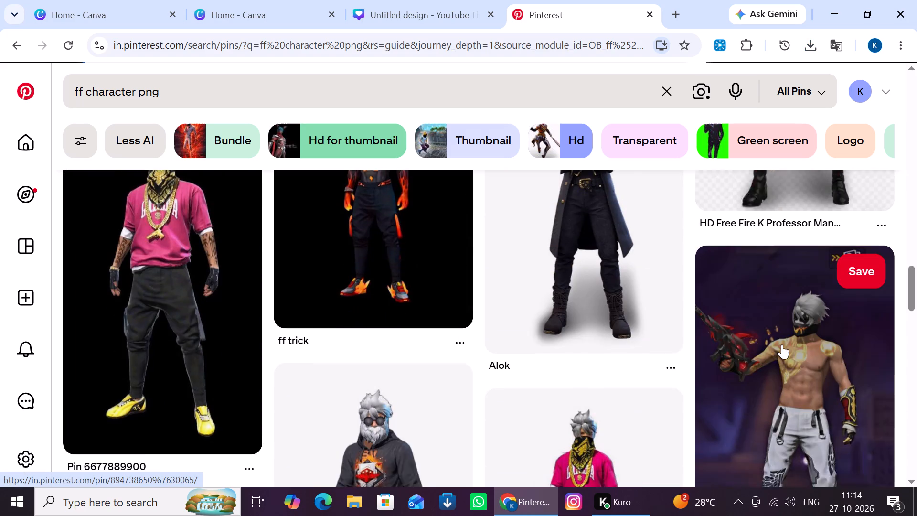
scroll(782, 344, "down", 5)
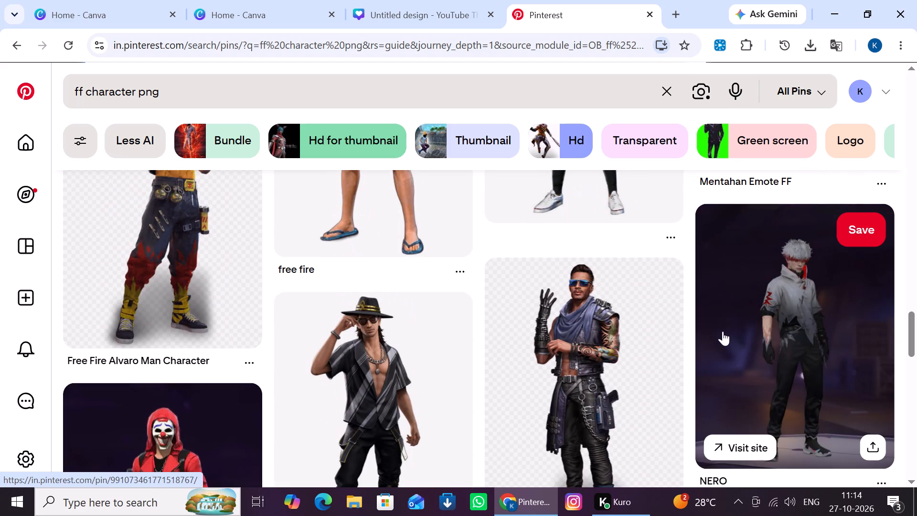
scroll(723, 331, "down", 3)
scroll(722, 331, "up", 6)
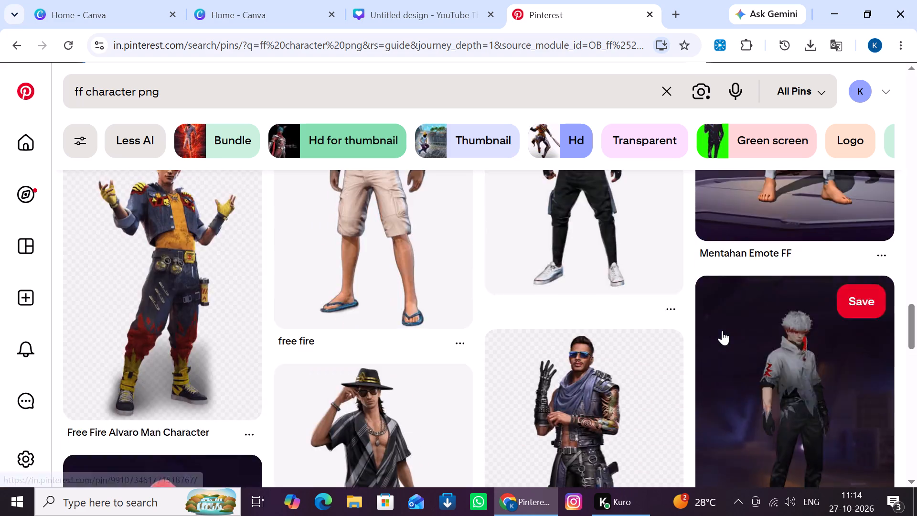
scroll(722, 331, "up", 6)
scroll(746, 265, "up", 13)
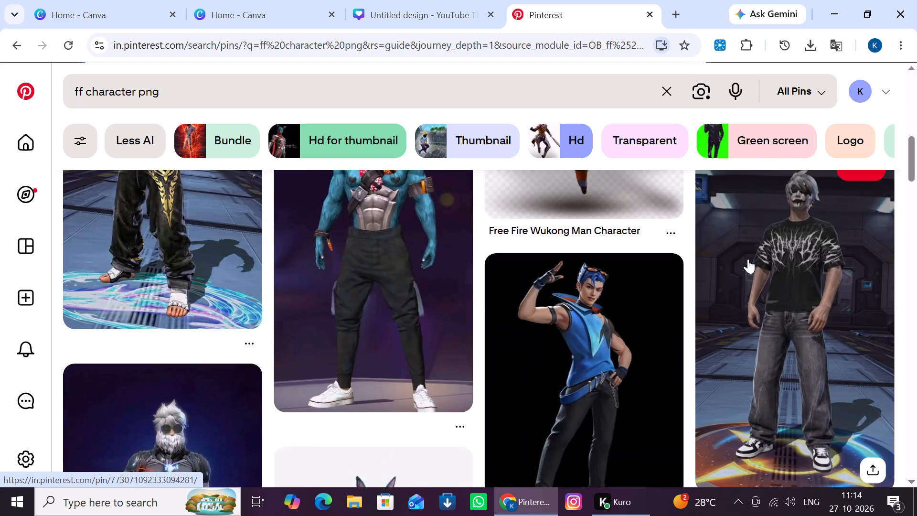
scroll(748, 259, "up", 8)
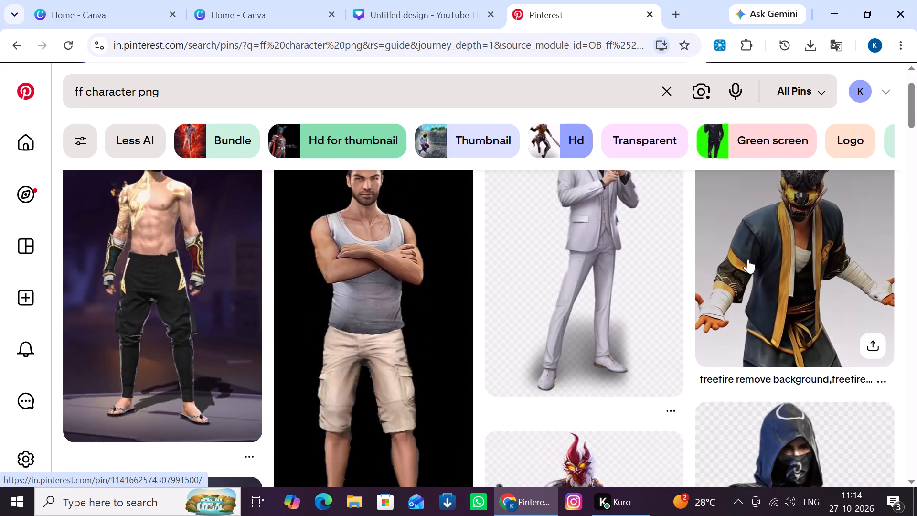
scroll(748, 259, "up", 1)
Open the "freefire remove background,freefire character" pin of the horned-mask character and download its image.
left_click(756, 267)
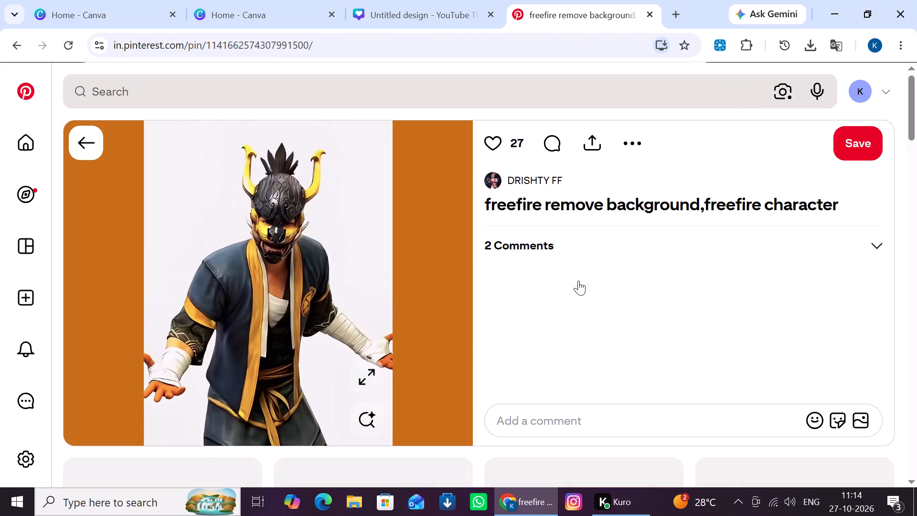
left_click(590, 147)
left_click(628, 144)
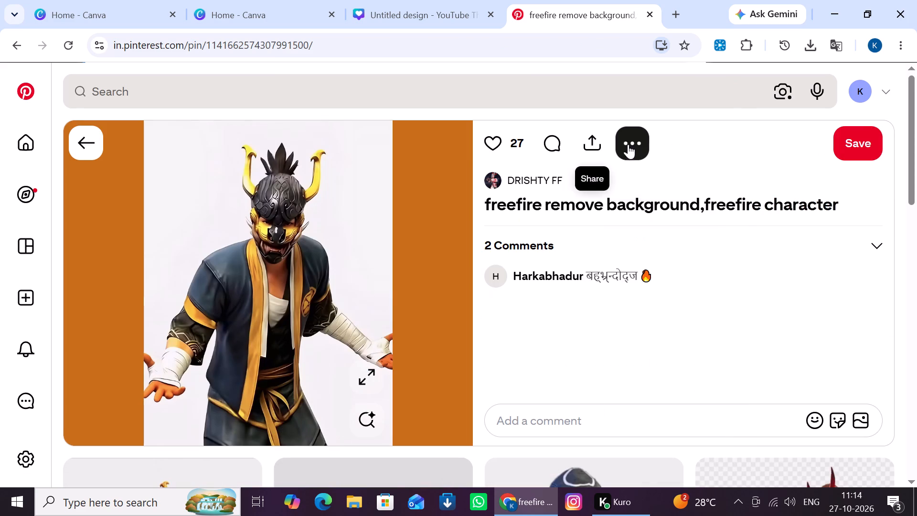
left_click(624, 184)
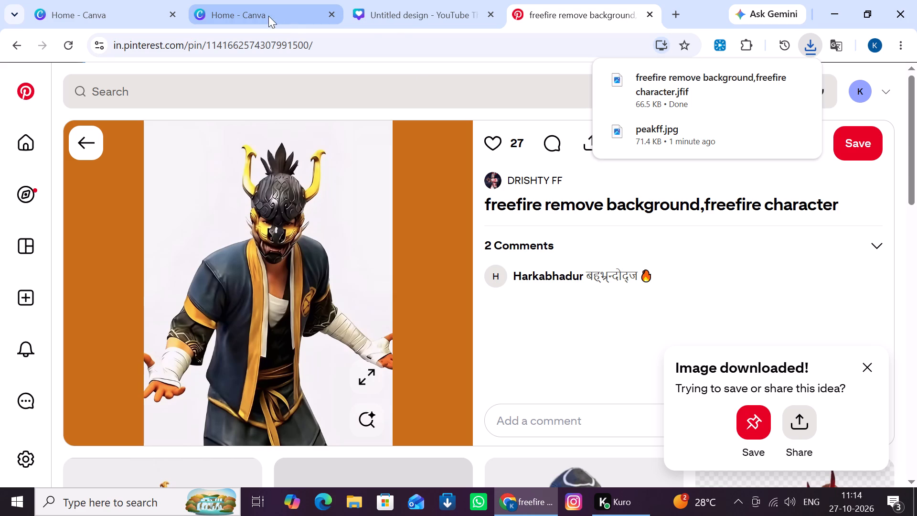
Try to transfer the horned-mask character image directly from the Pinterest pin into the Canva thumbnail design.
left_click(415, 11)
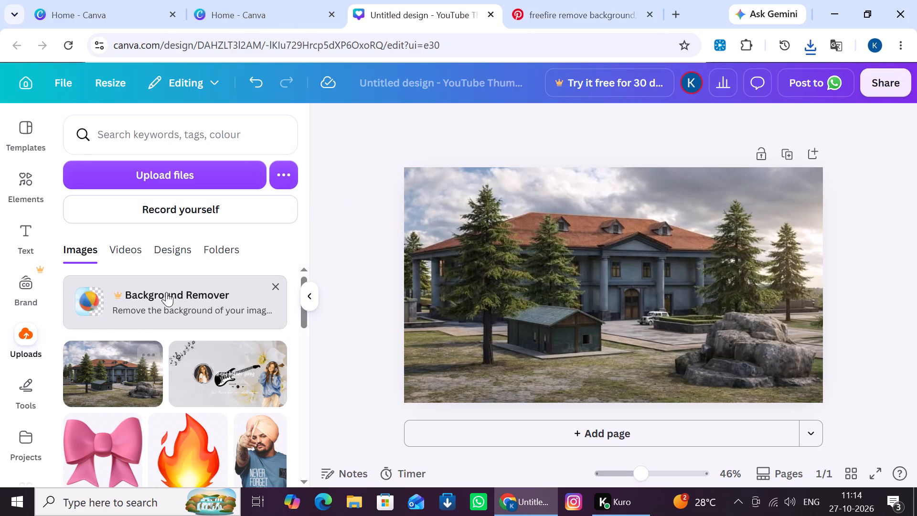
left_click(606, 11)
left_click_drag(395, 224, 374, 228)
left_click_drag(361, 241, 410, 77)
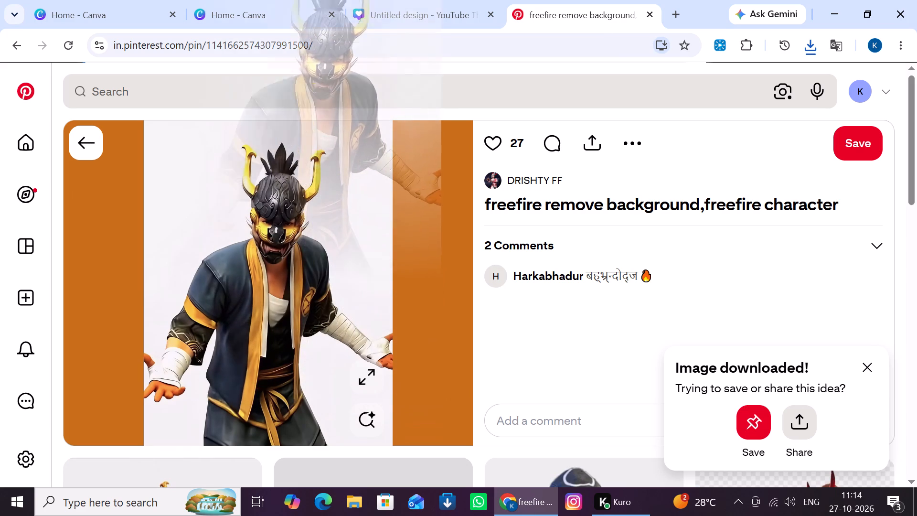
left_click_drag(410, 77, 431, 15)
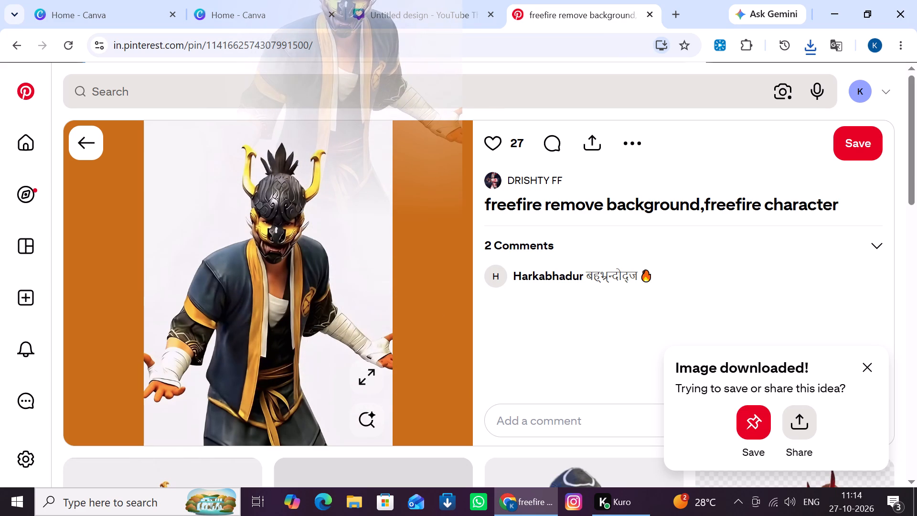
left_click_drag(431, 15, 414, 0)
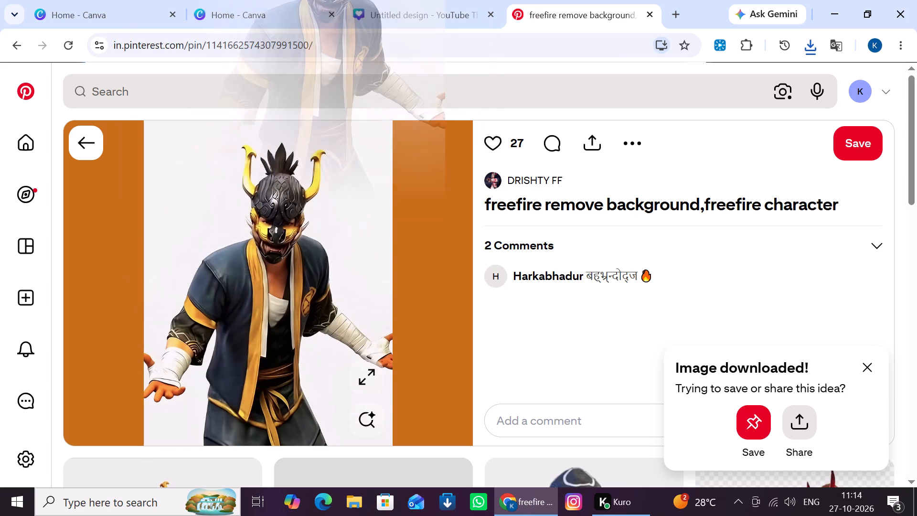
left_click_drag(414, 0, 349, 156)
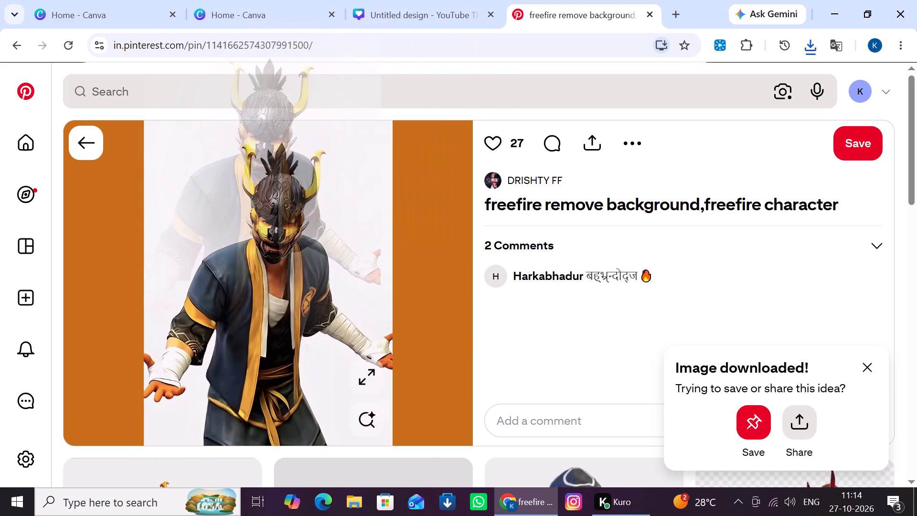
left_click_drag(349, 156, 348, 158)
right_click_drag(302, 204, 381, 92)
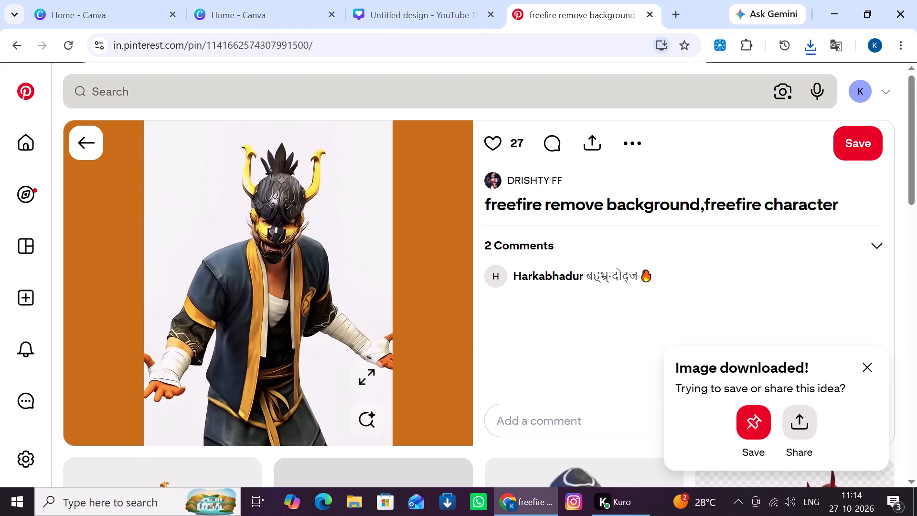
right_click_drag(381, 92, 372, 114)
Switch to the Canva thumbnail design and upload the "freefire remove background,freefire character" image from Downloads.
left_click(405, 0)
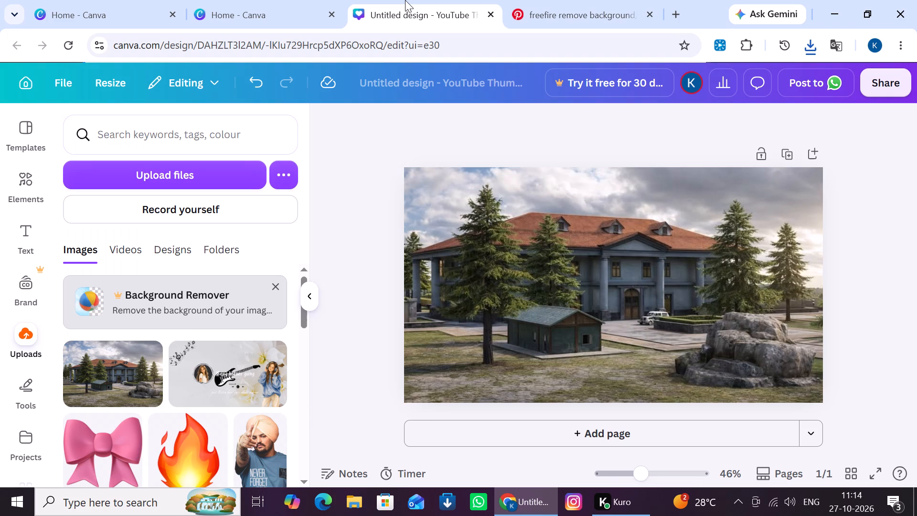
left_click(185, 181)
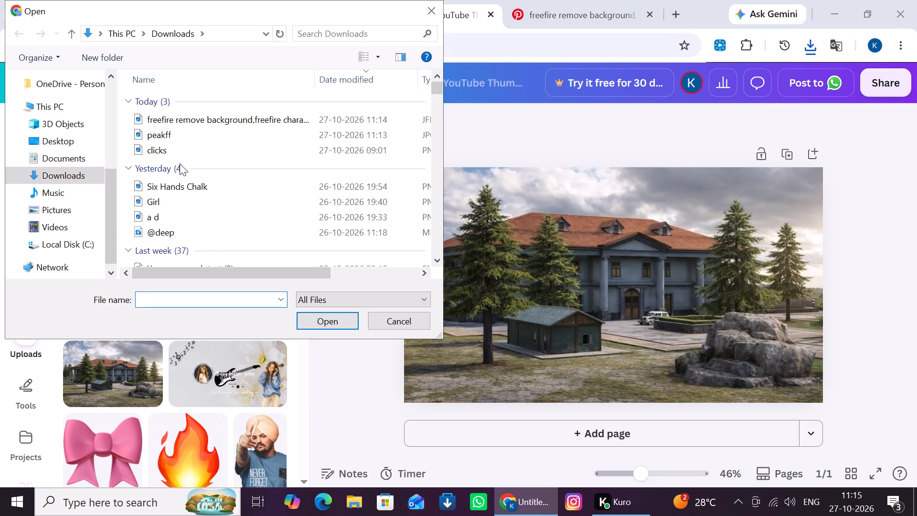
left_click(181, 123)
left_click(315, 314)
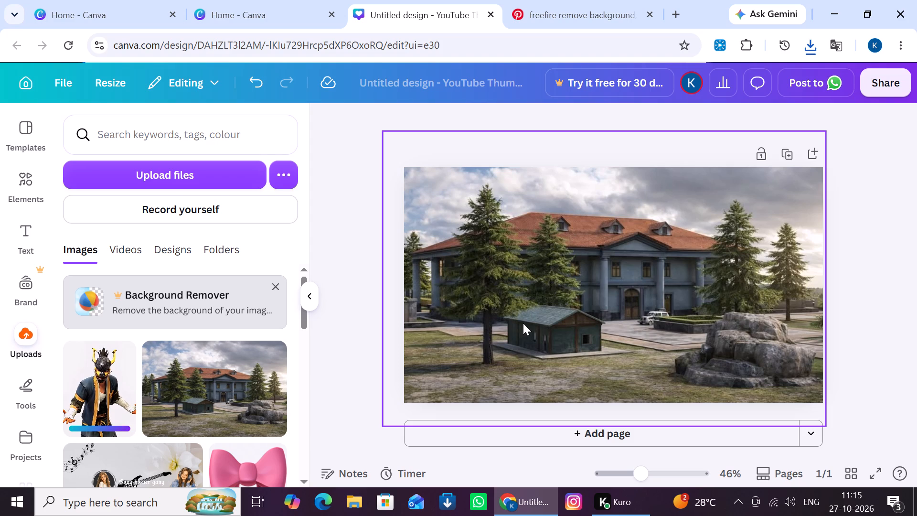
Place the uploaded character image over the mansion background and enlarge it until it nearly reaches the page's bottom edge.
left_click(107, 395)
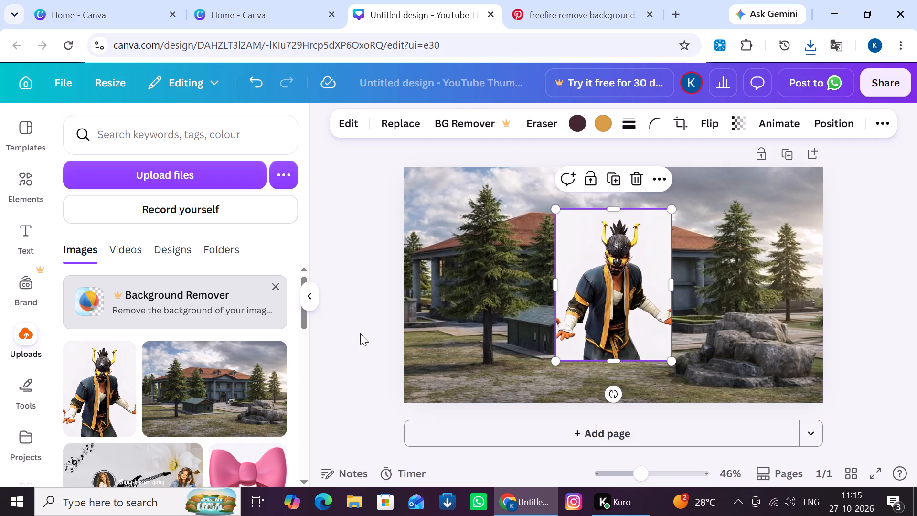
left_click_drag(672, 362, 695, 395)
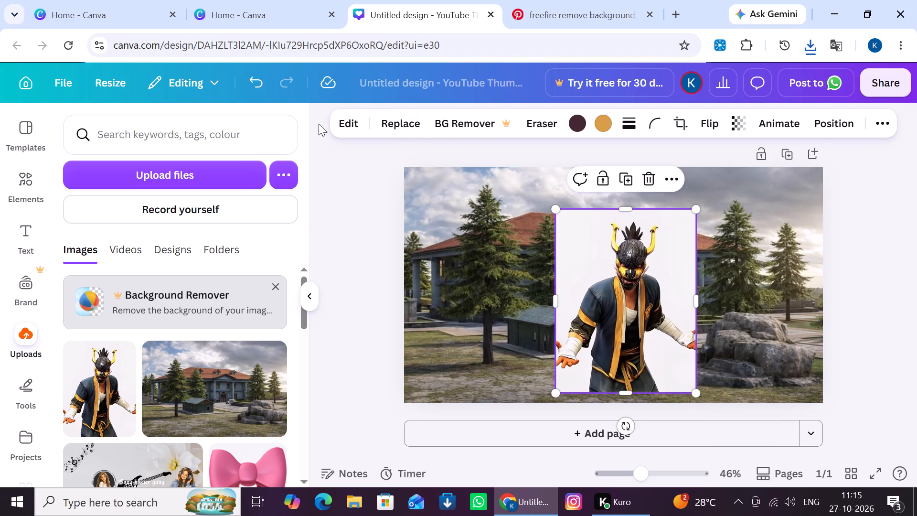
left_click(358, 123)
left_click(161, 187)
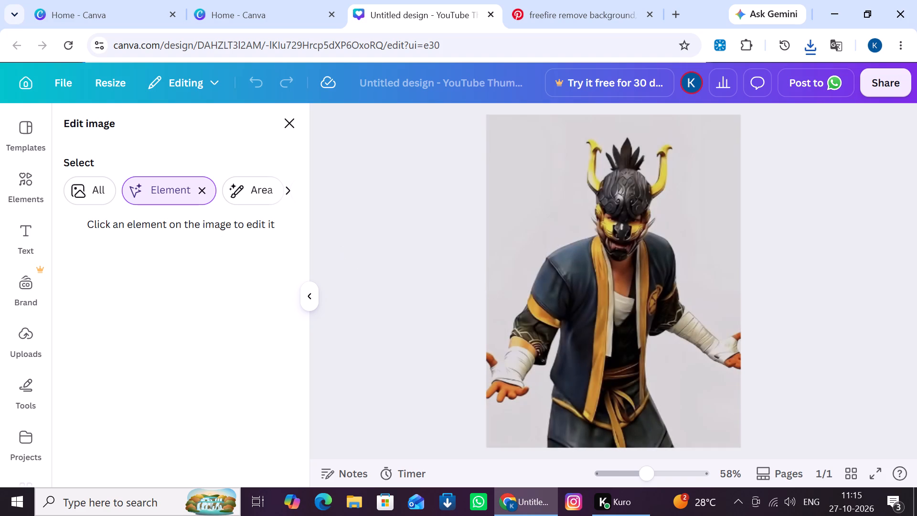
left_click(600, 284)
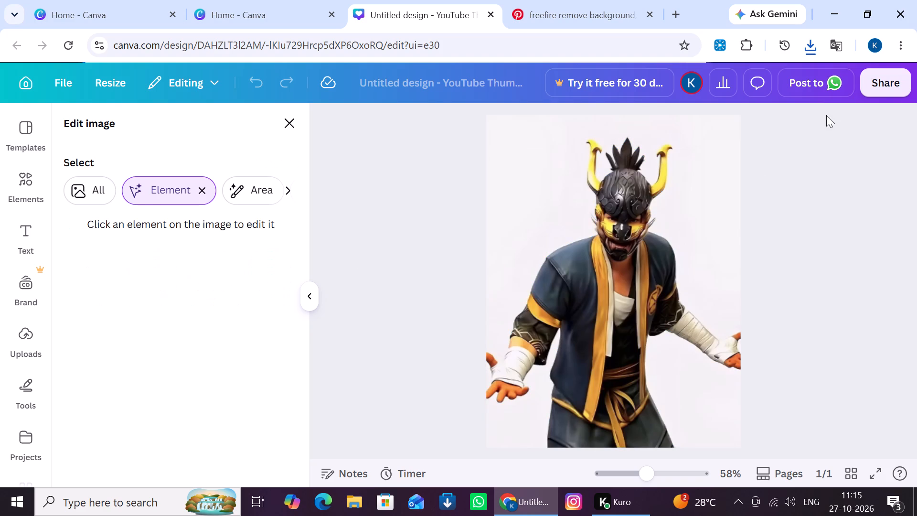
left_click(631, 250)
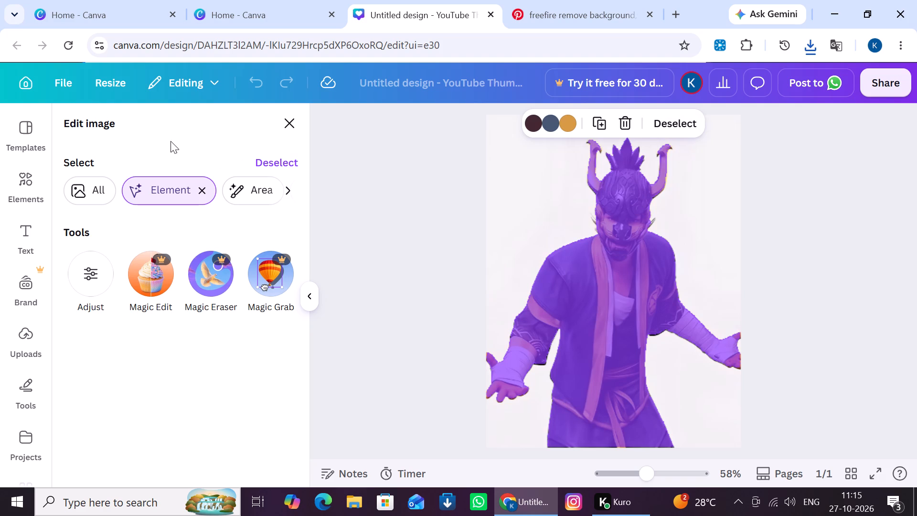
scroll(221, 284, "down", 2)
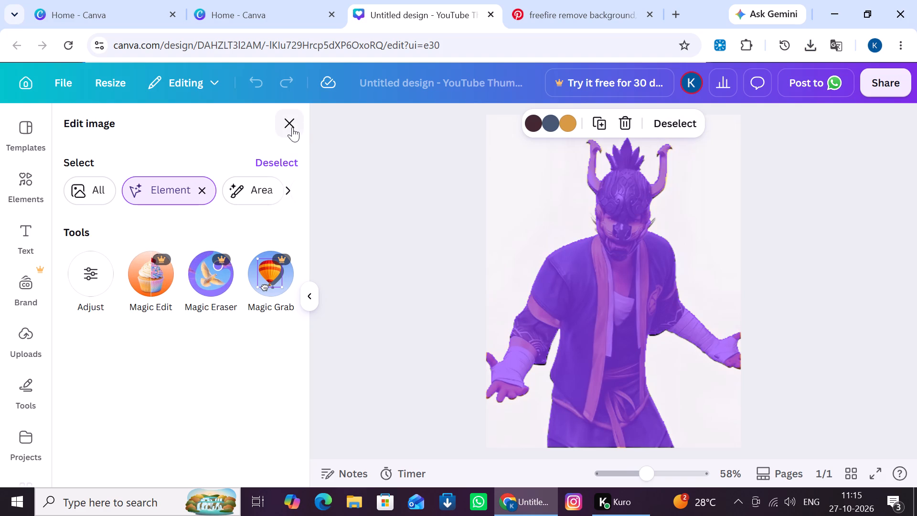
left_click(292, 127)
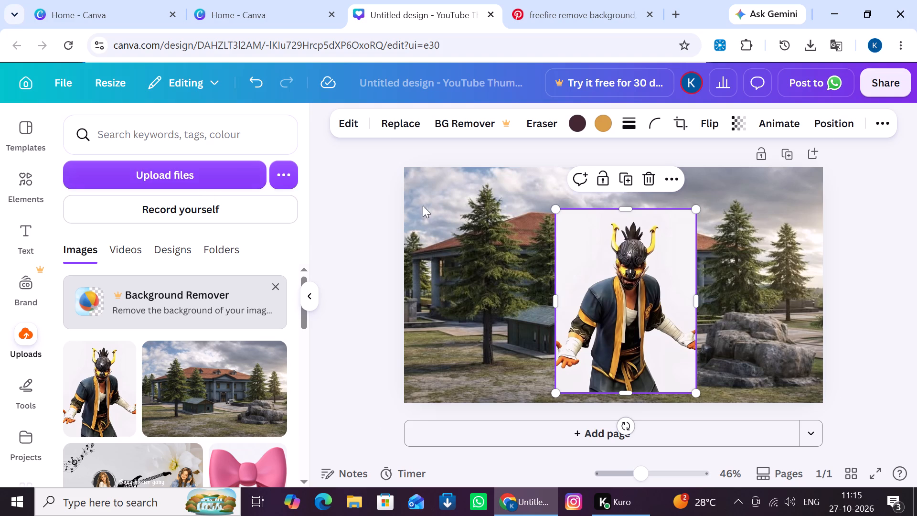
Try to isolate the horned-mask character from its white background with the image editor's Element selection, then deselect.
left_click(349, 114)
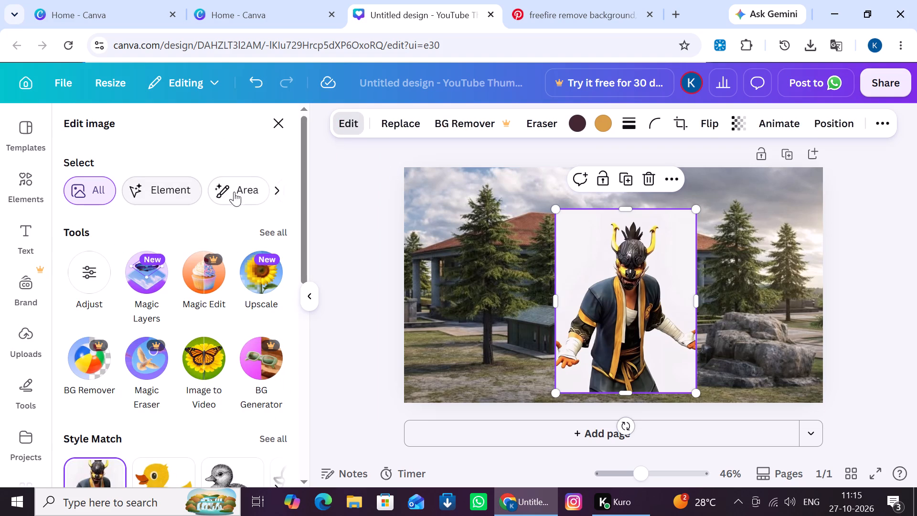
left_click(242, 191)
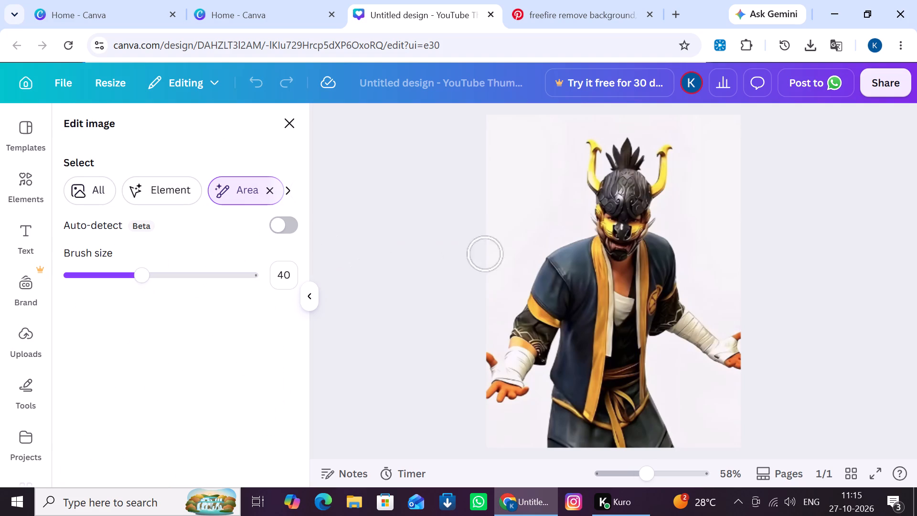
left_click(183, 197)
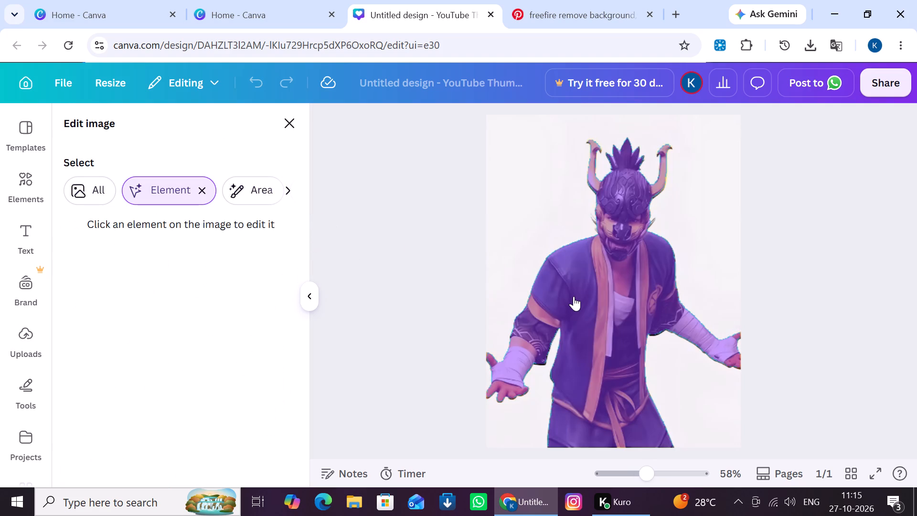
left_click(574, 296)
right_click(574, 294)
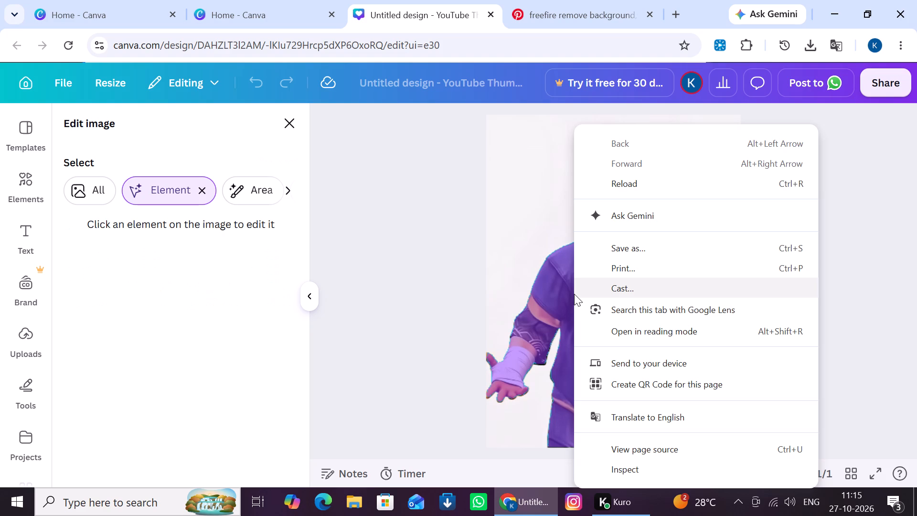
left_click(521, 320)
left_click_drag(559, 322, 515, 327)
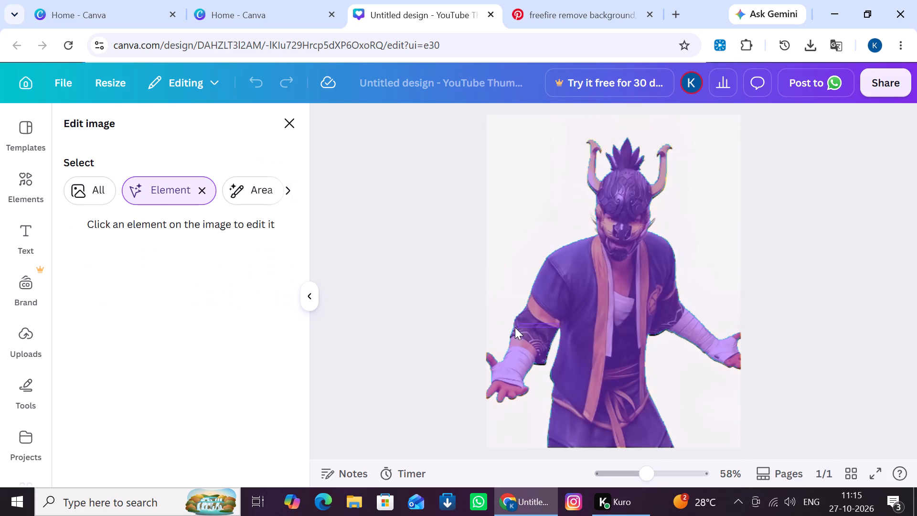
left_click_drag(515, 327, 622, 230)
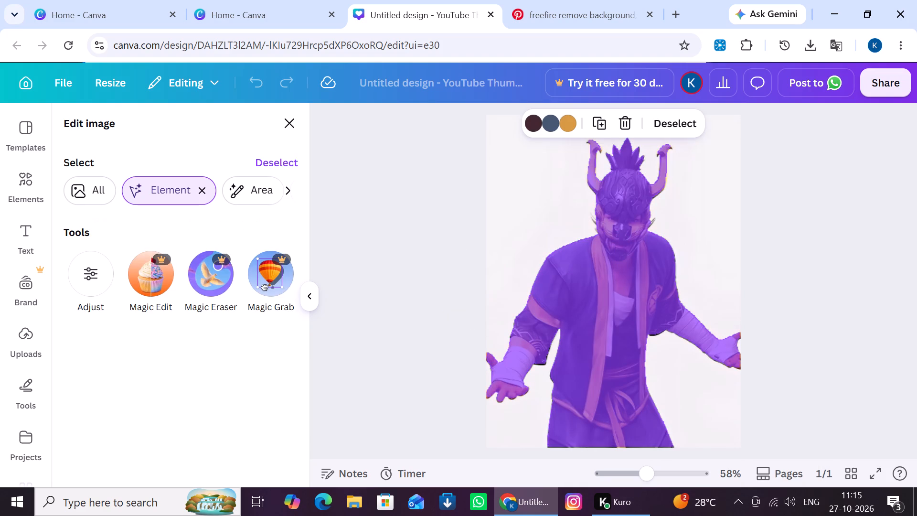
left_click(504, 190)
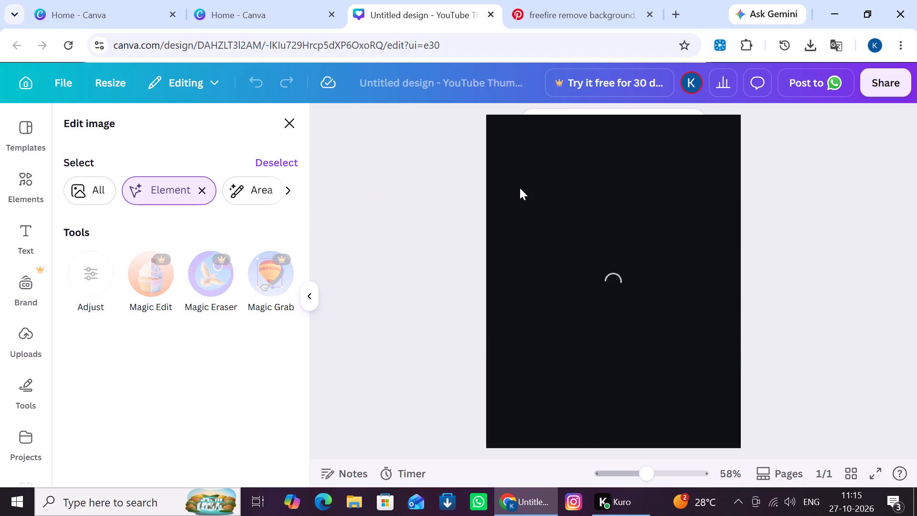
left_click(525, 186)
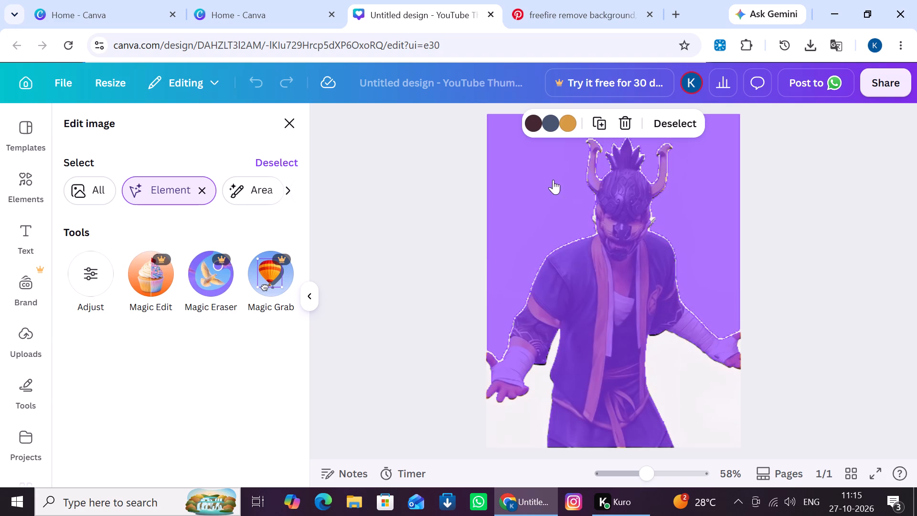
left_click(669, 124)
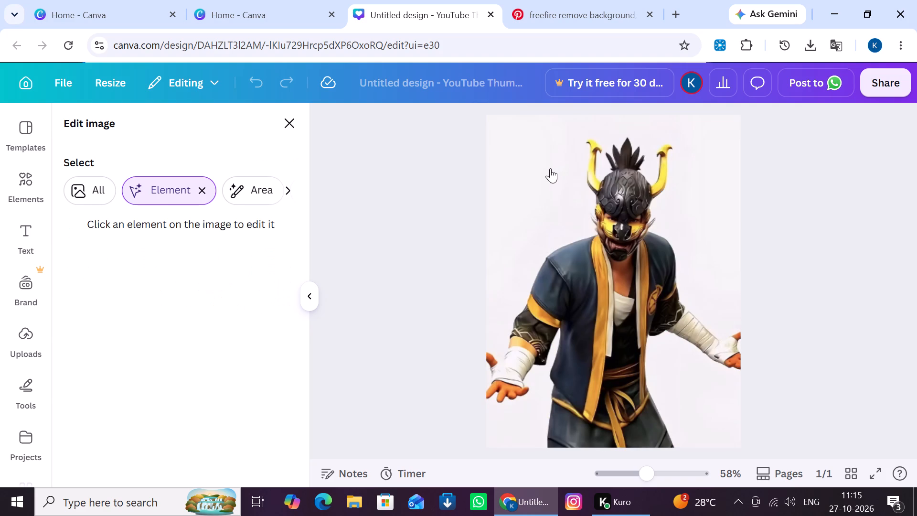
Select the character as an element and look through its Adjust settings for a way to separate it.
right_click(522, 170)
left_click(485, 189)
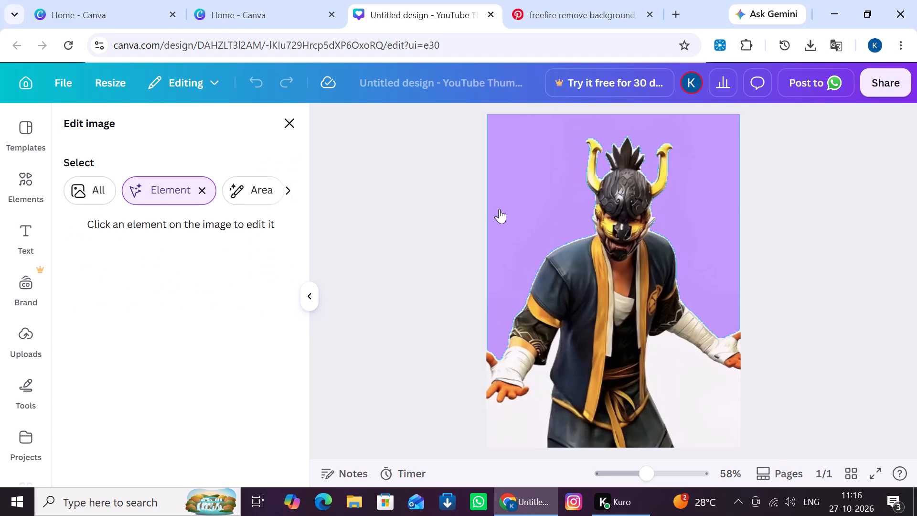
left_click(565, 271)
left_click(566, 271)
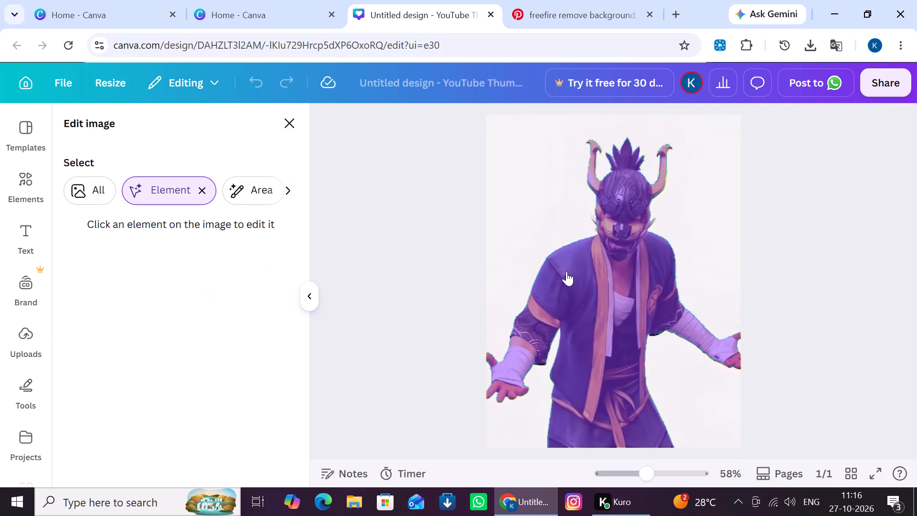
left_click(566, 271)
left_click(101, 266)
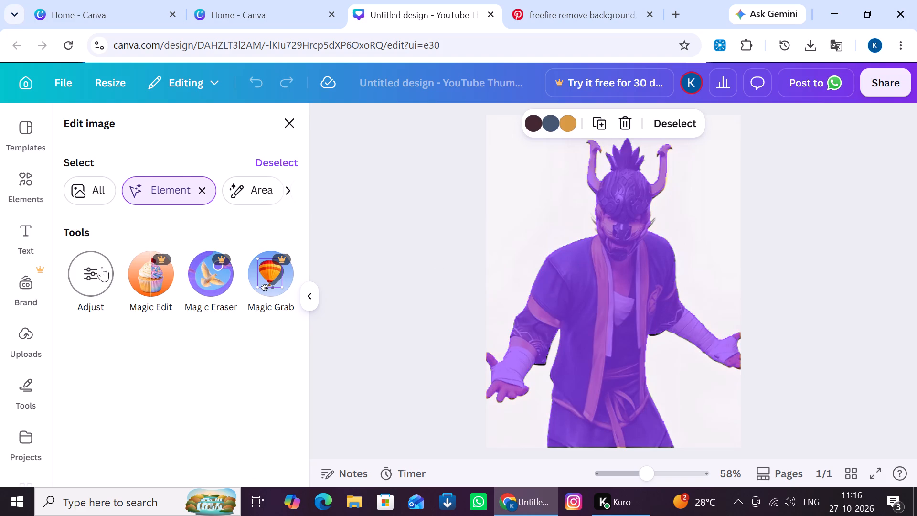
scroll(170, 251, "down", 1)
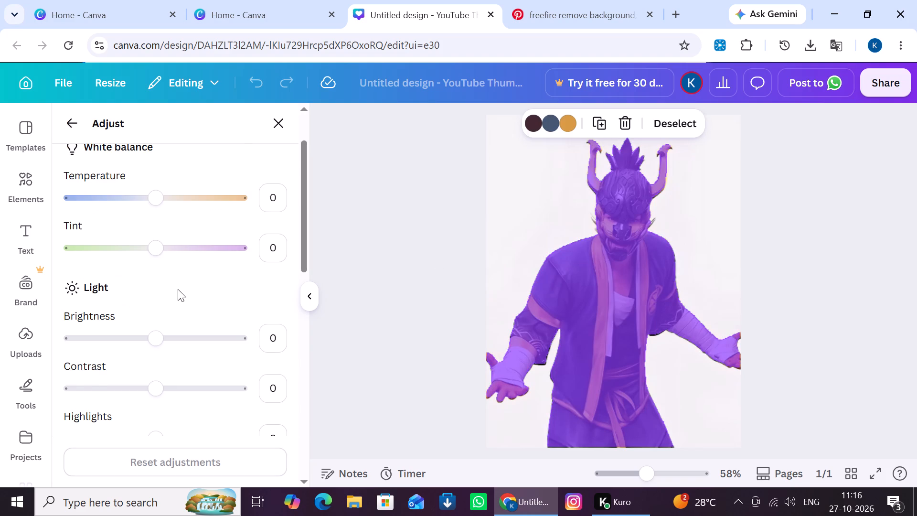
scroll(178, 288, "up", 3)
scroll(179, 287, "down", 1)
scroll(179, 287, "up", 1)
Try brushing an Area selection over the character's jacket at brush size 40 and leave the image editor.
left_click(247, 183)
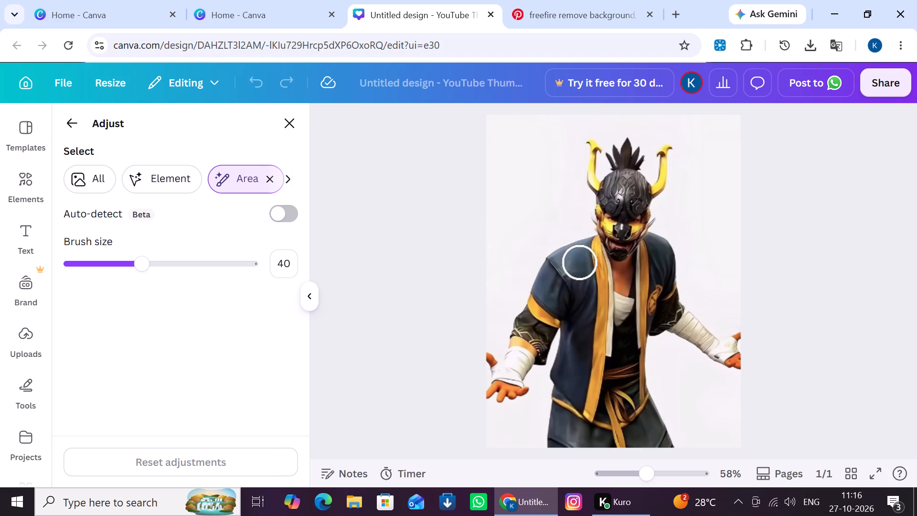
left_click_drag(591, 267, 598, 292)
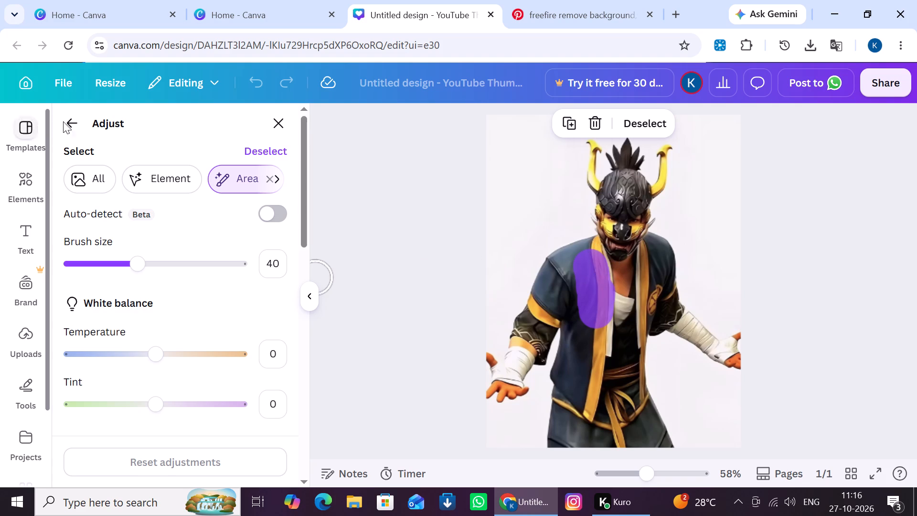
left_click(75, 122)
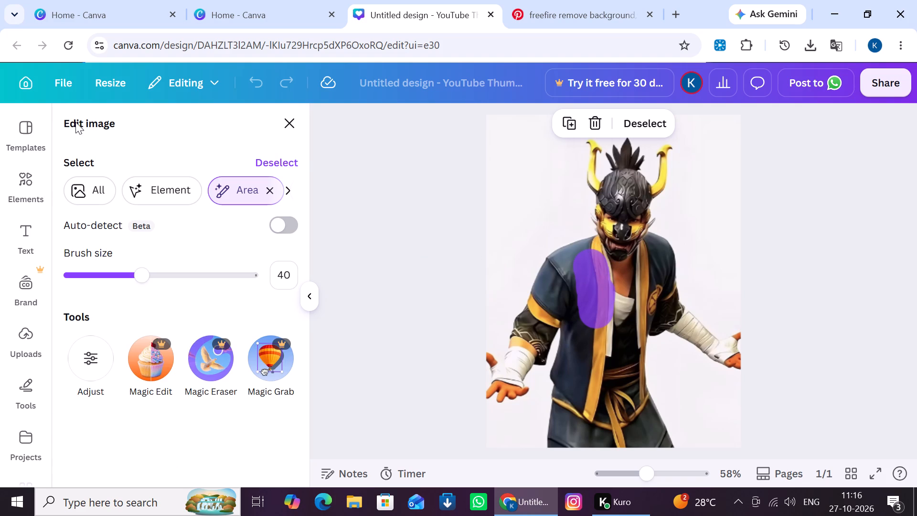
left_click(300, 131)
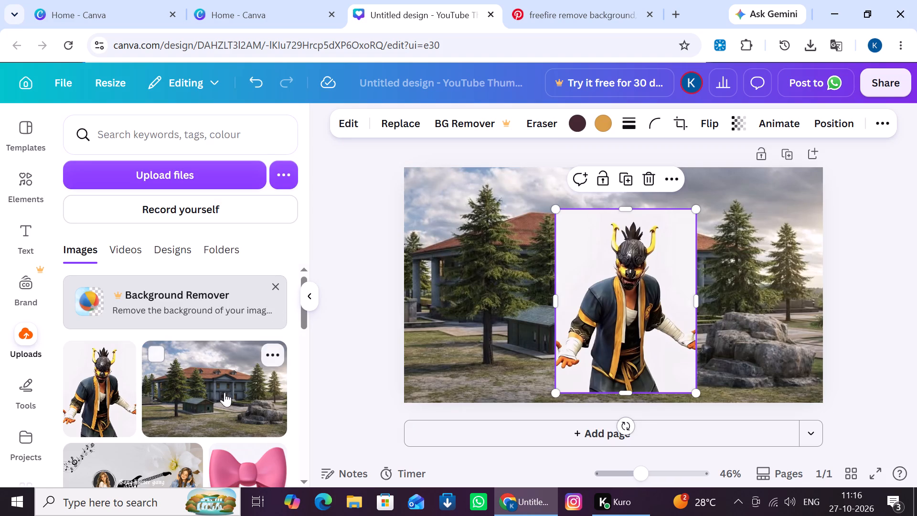
Delete the horned-mask character image from the thumbnail, leaving only the mansion background.
left_click(648, 177)
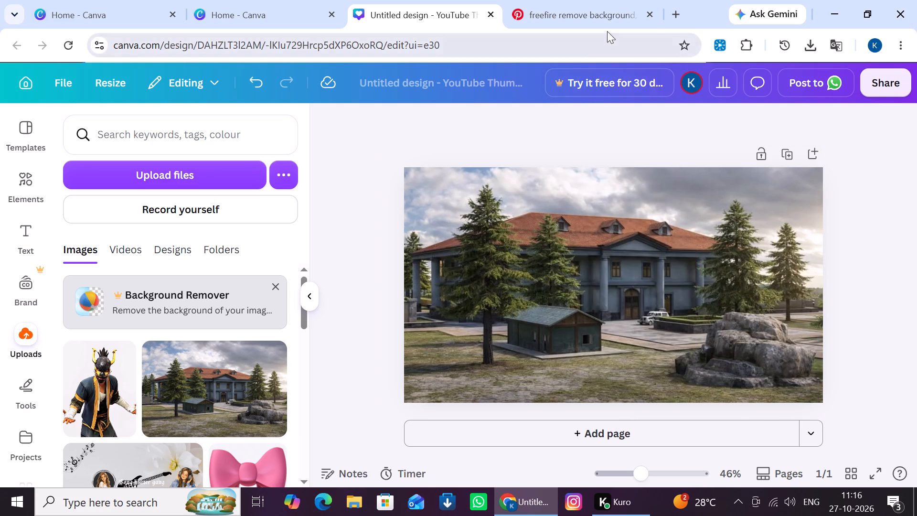
Leave the open Pinterest pin and close the Pinterest tab.
left_click(608, 22)
left_click(89, 148)
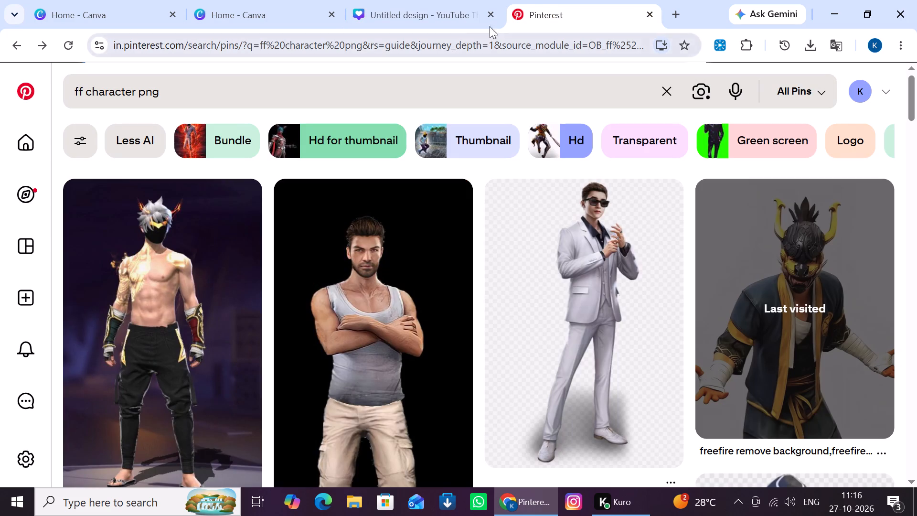
left_click(650, 9)
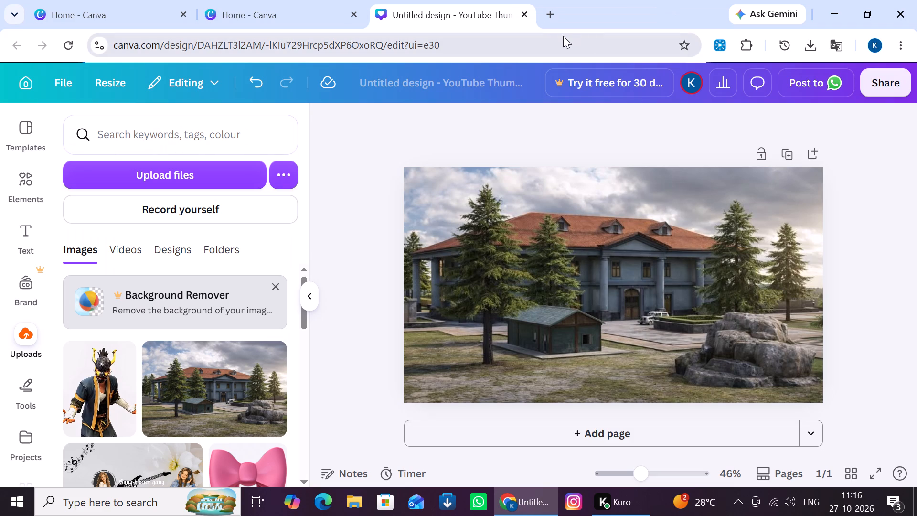
Search Google in a new tab for "ff character png for thumbnail".
left_click(542, 13)
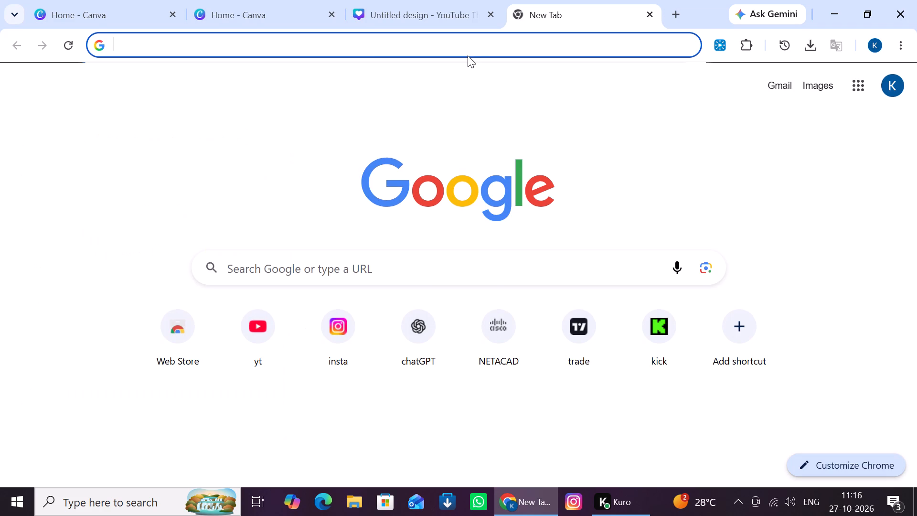
key("f")
key("f")
key("space")
key("p")
type("ng")
key("space")
type("ch")
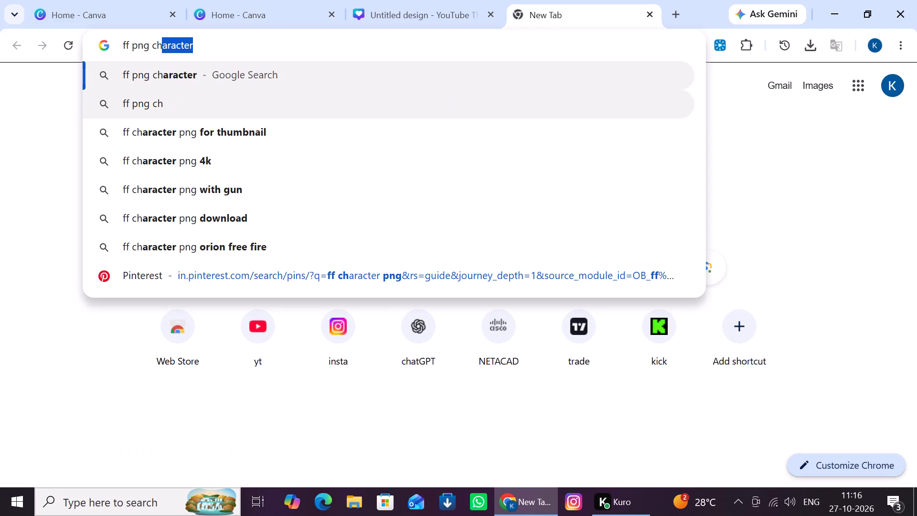
key("Down")
key("Down")
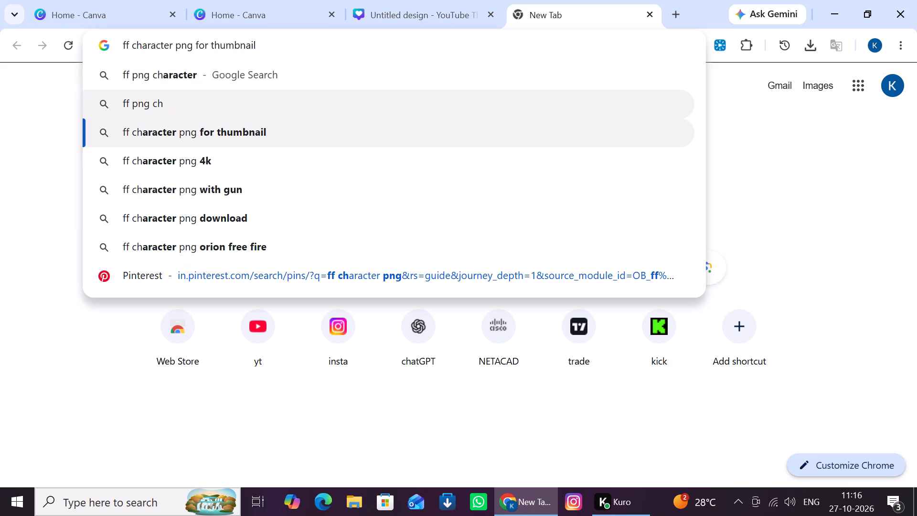
key("Return")
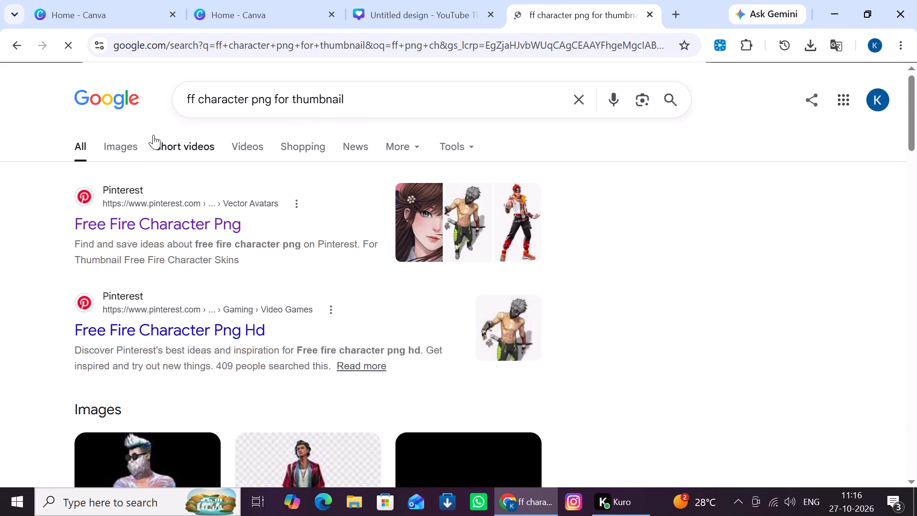
Examine the Google image results for a suitable Free Fire character PNG.
left_click(128, 142)
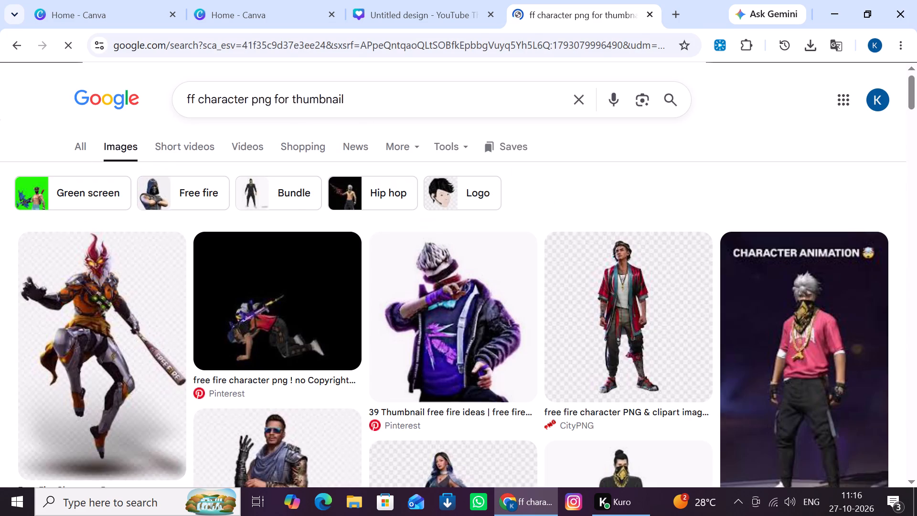
scroll(135, 275, "down", 1)
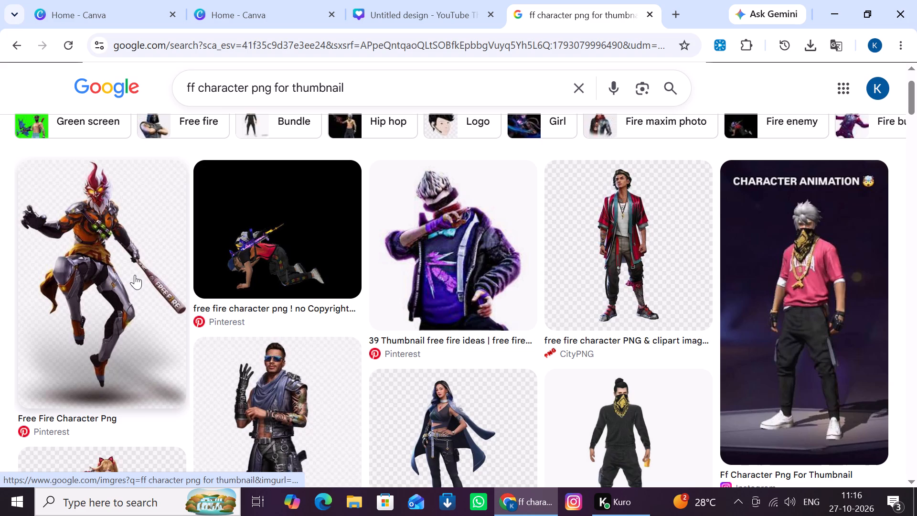
scroll(233, 301, "up", 1)
scroll(233, 301, "down", 1)
scroll(233, 301, "up", 1)
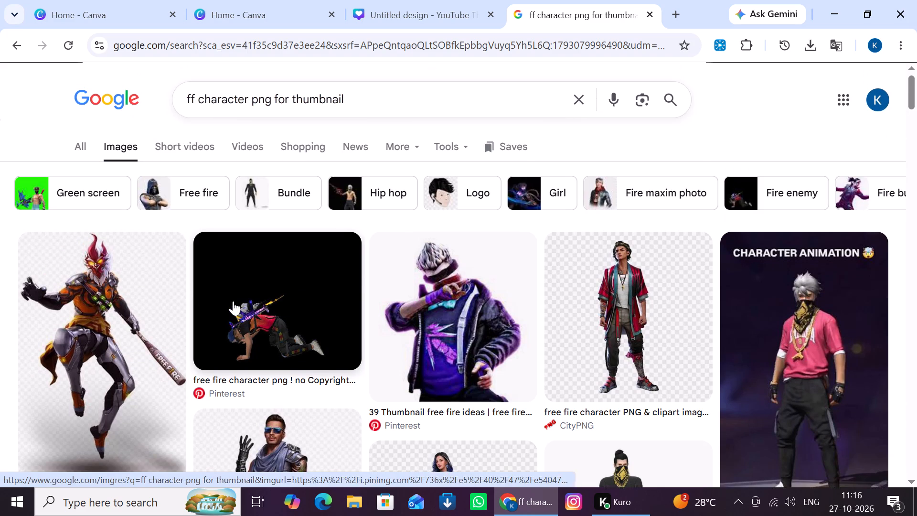
scroll(233, 301, "up", 2)
Return to all Google results and open CityPNG's "free fire character PNG & clipart images" page.
left_click(88, 154)
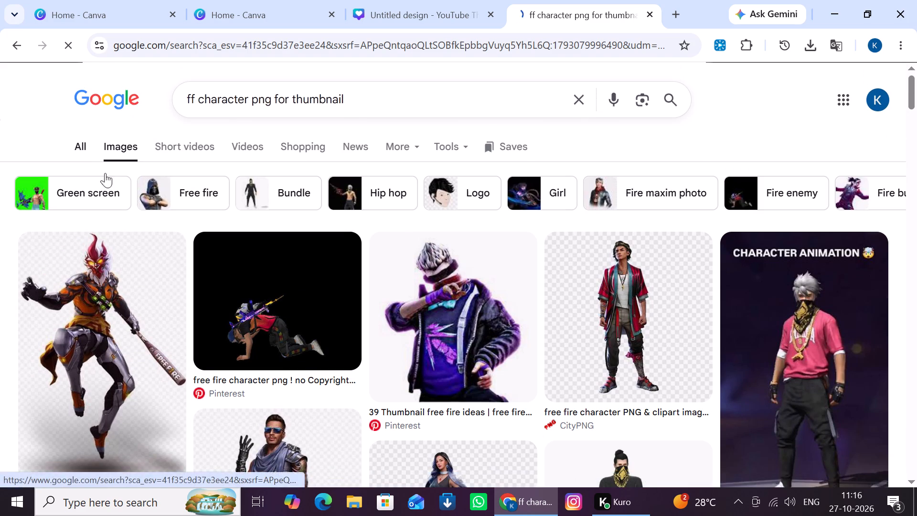
scroll(162, 242, "down", 7)
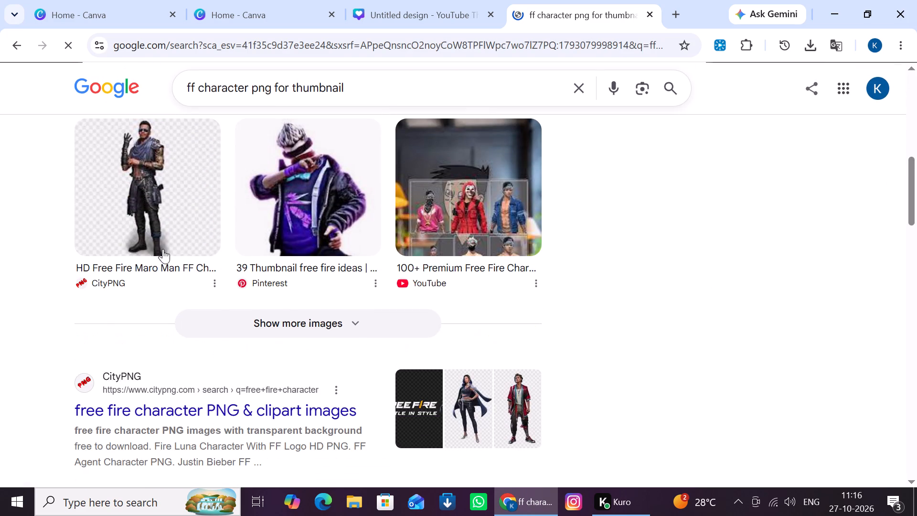
scroll(163, 249, "down", 2)
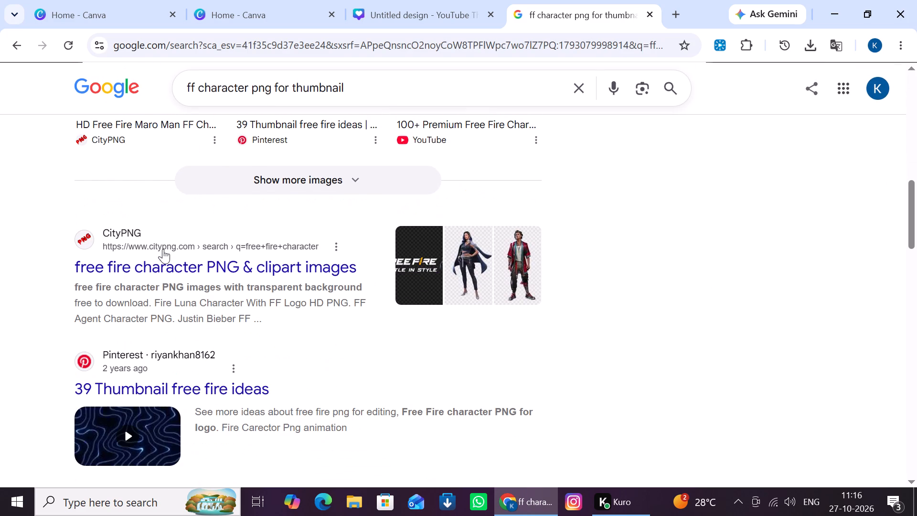
left_click(163, 249)
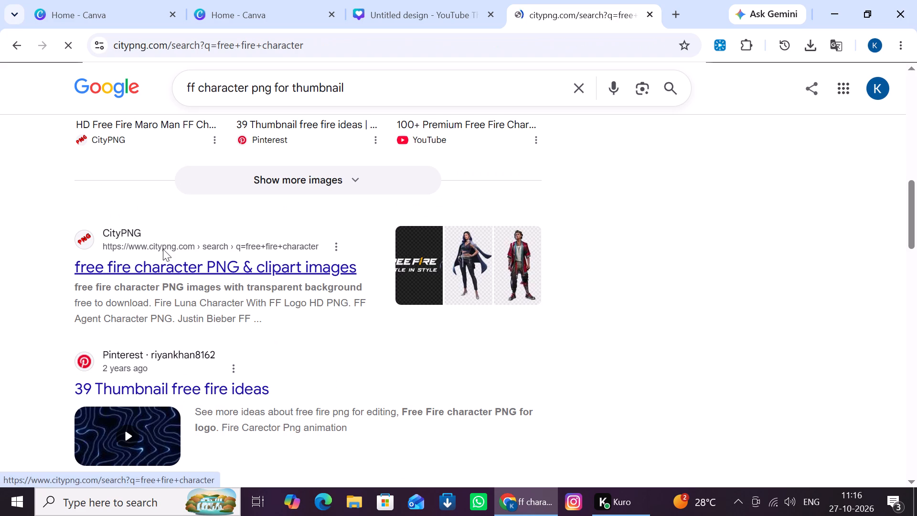
Examine the first page of CityPNG's free fire character results for a suitable character PNG.
scroll(500, 374, "down", 1)
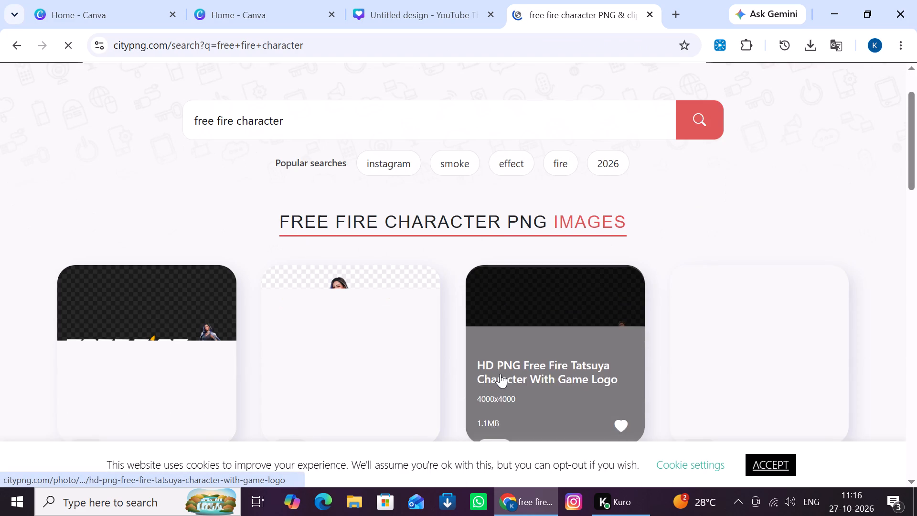
scroll(500, 373, "down", 1)
scroll(406, 361, "down", 1)
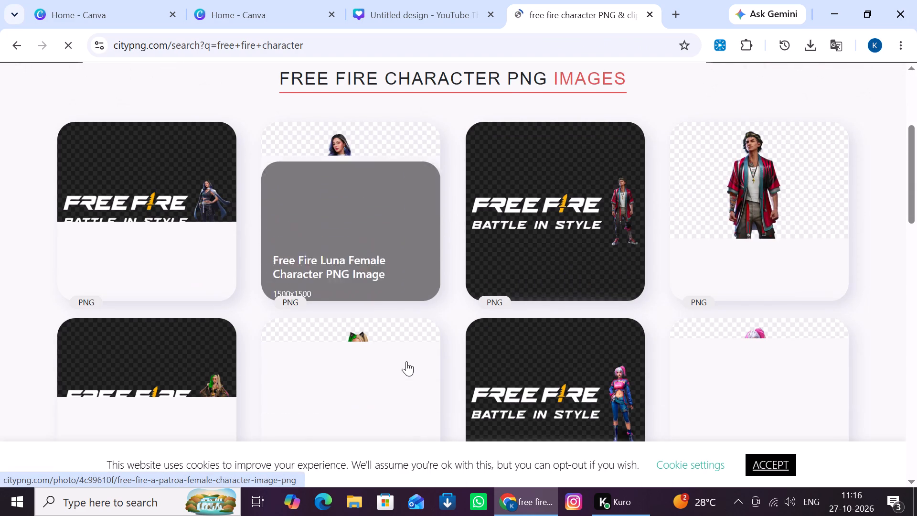
scroll(406, 361, "down", 3)
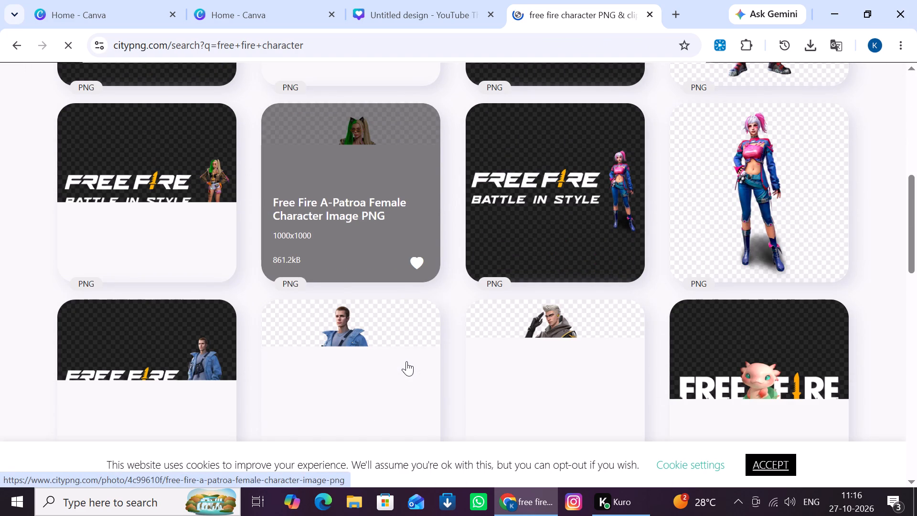
scroll(406, 361, "down", 2)
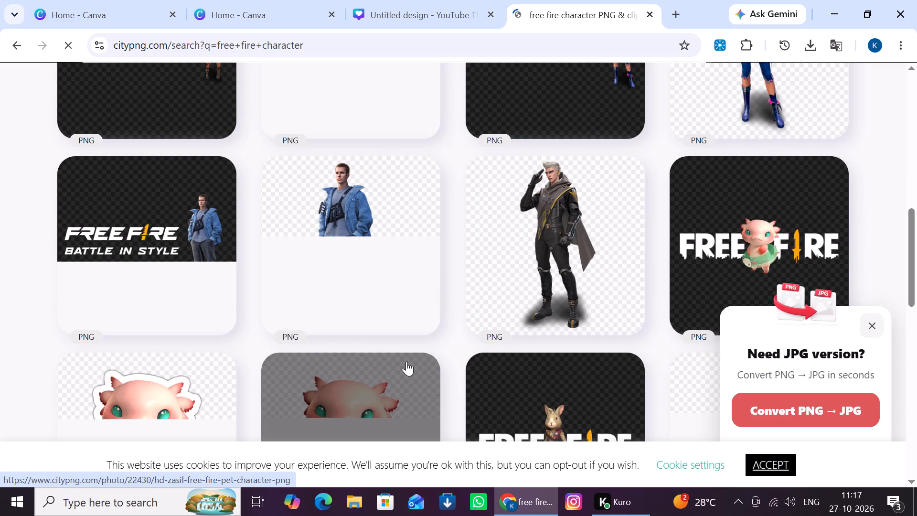
scroll(406, 361, "down", 4)
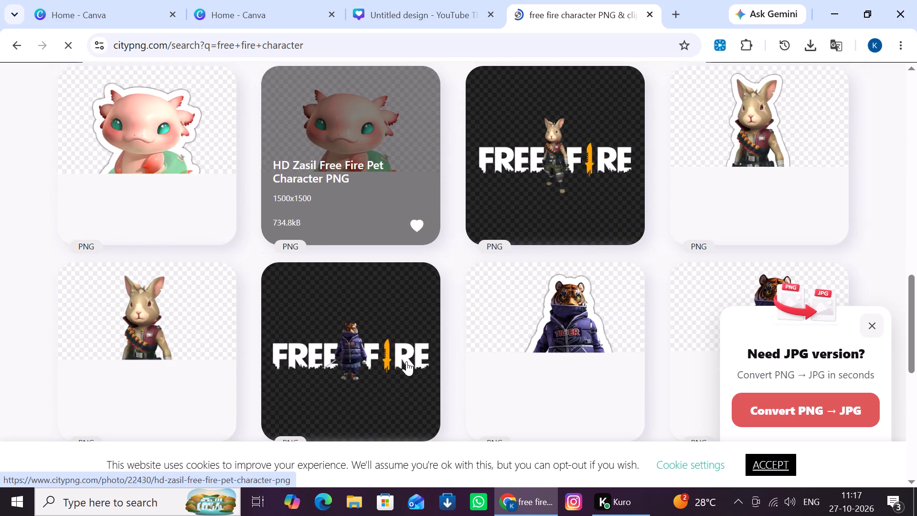
scroll(406, 361, "down", 7)
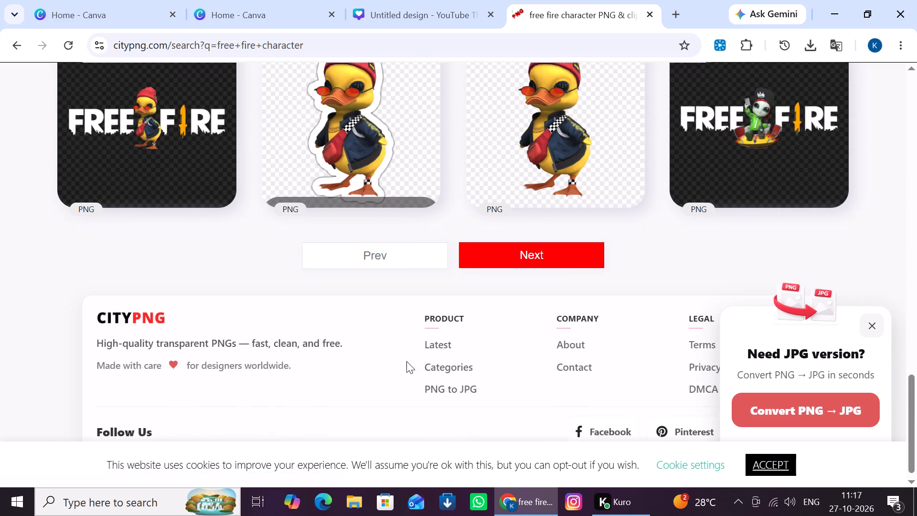
Open page 2 of the free fire character results and look through its images.
left_click(495, 250)
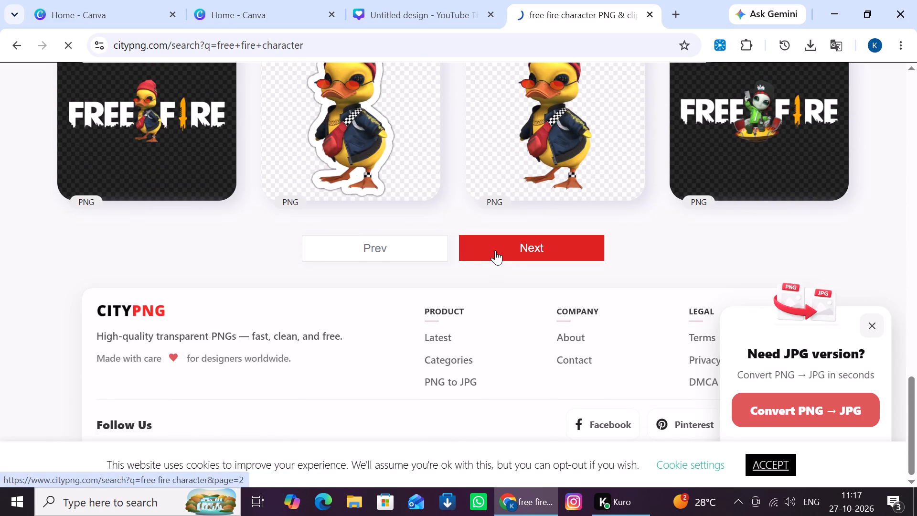
scroll(410, 293, "down", 1)
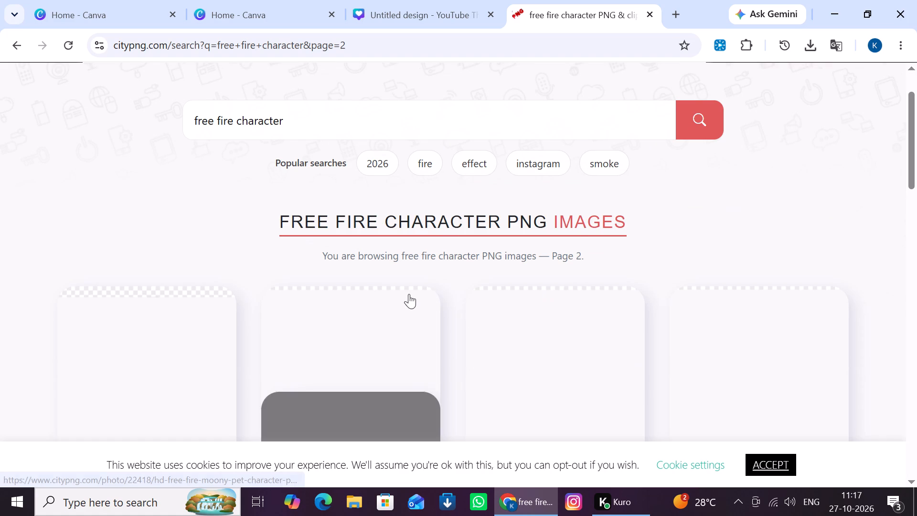
scroll(409, 294, "down", 2)
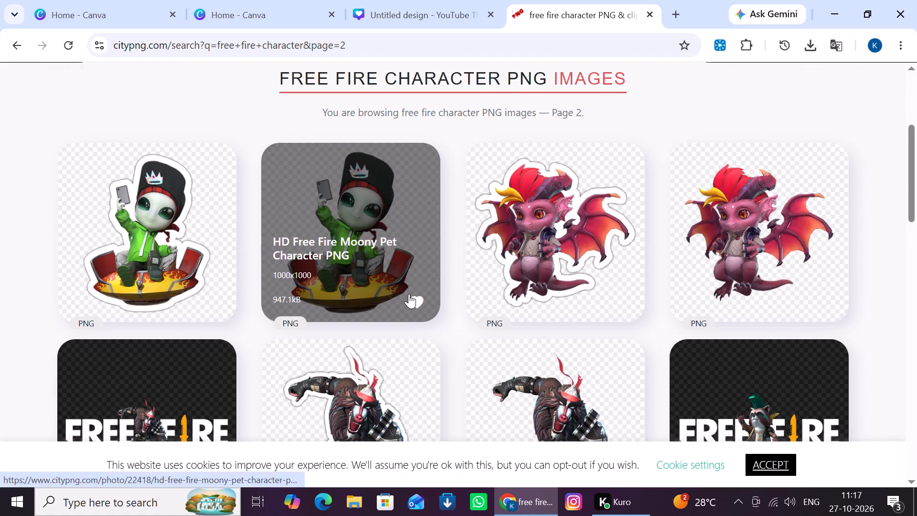
scroll(409, 294, "down", 8)
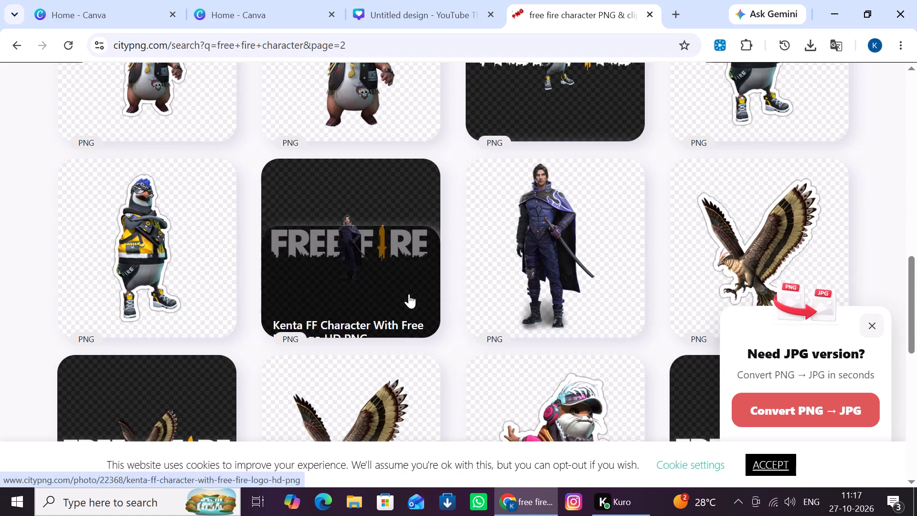
scroll(409, 294, "down", 6)
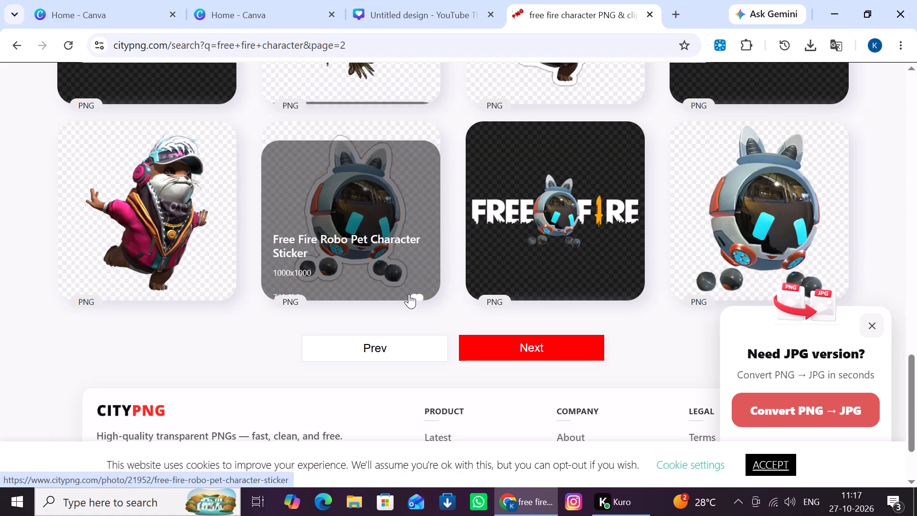
Open page 3 of the free fire character results, look through its images and continue to page 4.
left_click(538, 333)
left_click(537, 338)
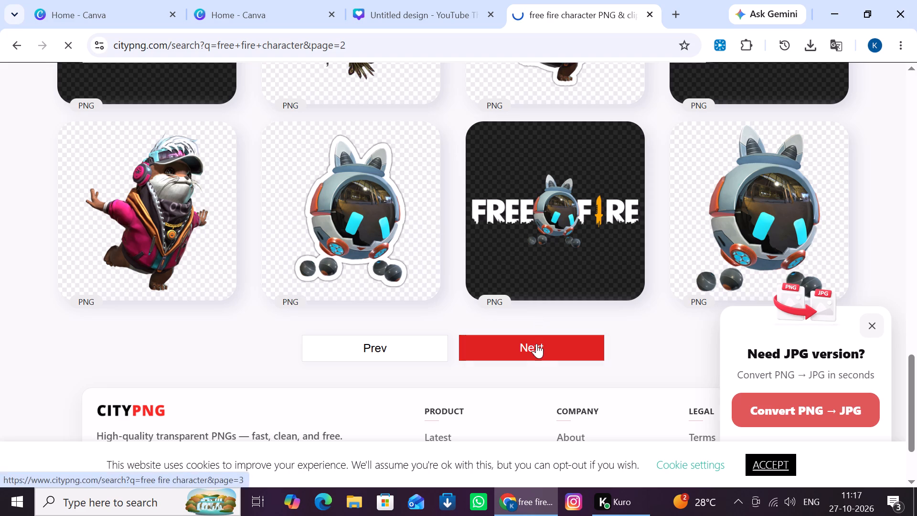
left_click(536, 349)
scroll(536, 349, "down", 3)
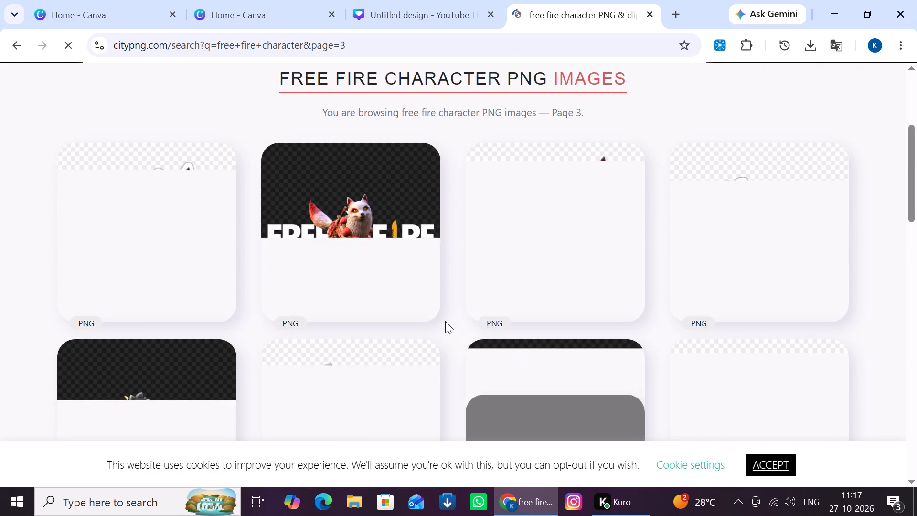
scroll(399, 293, "down", 8)
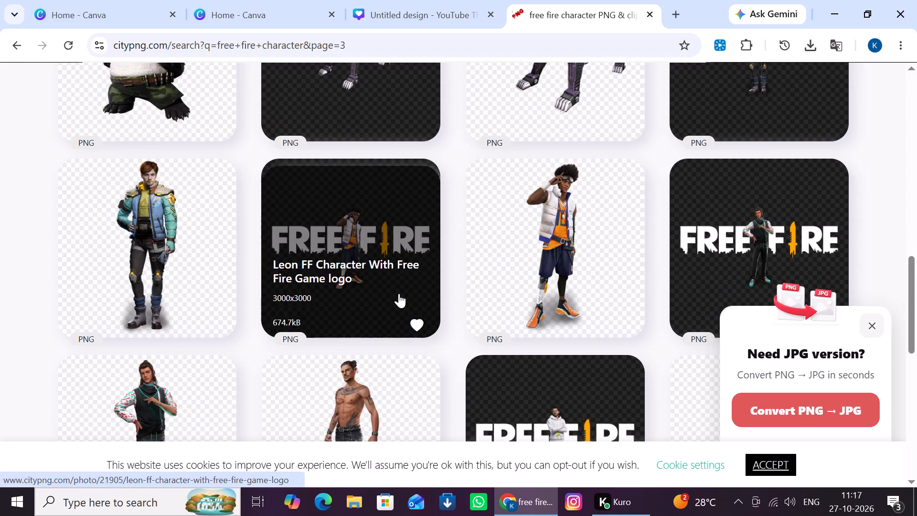
scroll(399, 293, "down", 5)
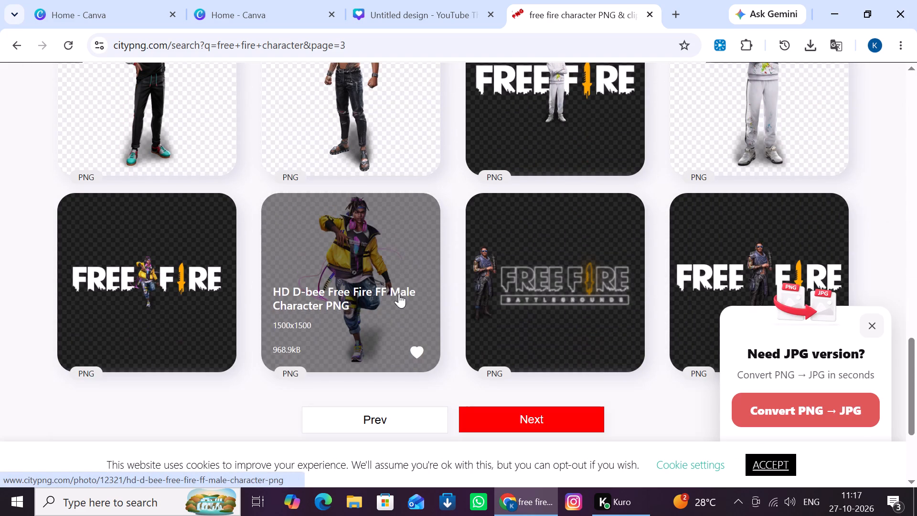
scroll(399, 293, "down", 2)
left_click(534, 282)
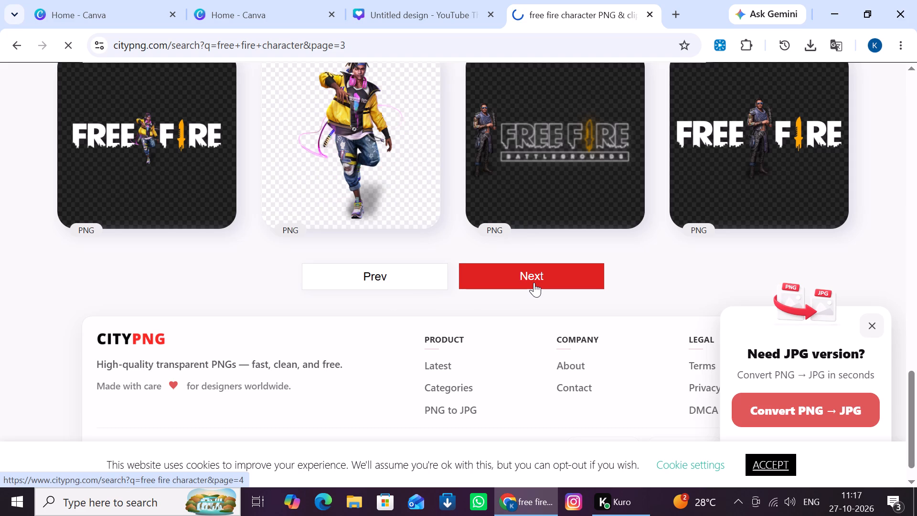
Search CityPNG for "free fire character sakura" and look through the page that loads.
left_click(397, 211)
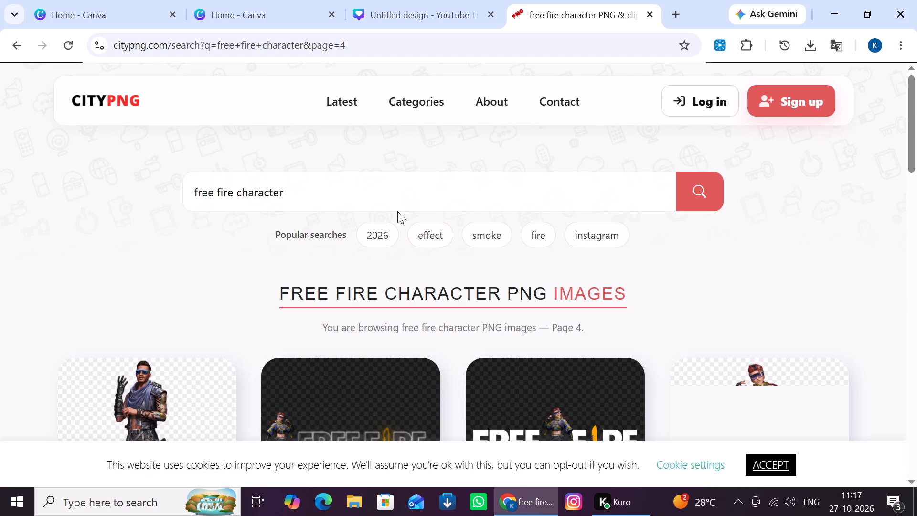
left_click(397, 202)
key("space")
type("v")
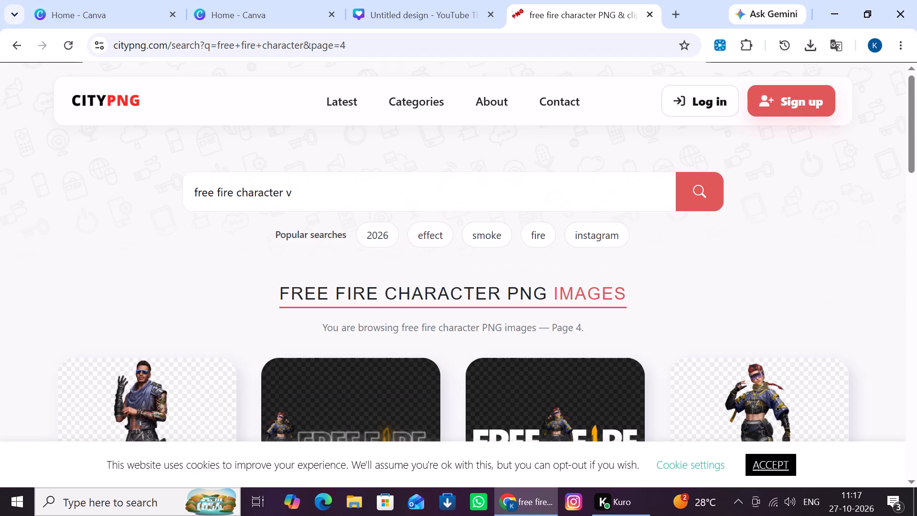
key("BackSpace")
type("sakura")
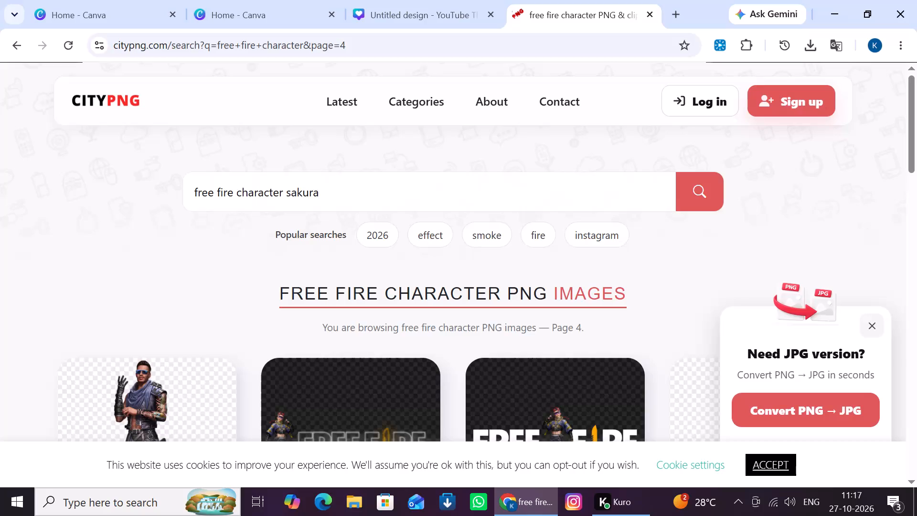
key("Return")
scroll(393, 256, "down", 3)
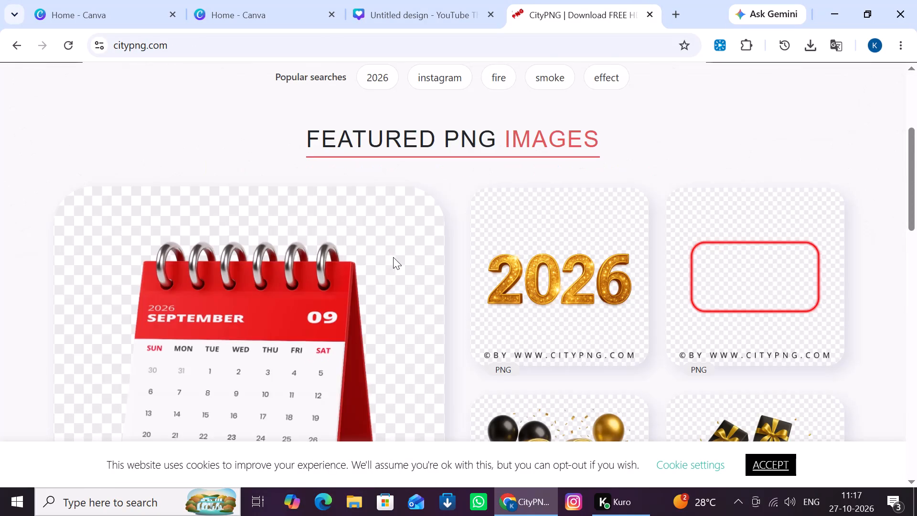
scroll(390, 263, "down", 9)
scroll(390, 264, "up", 3)
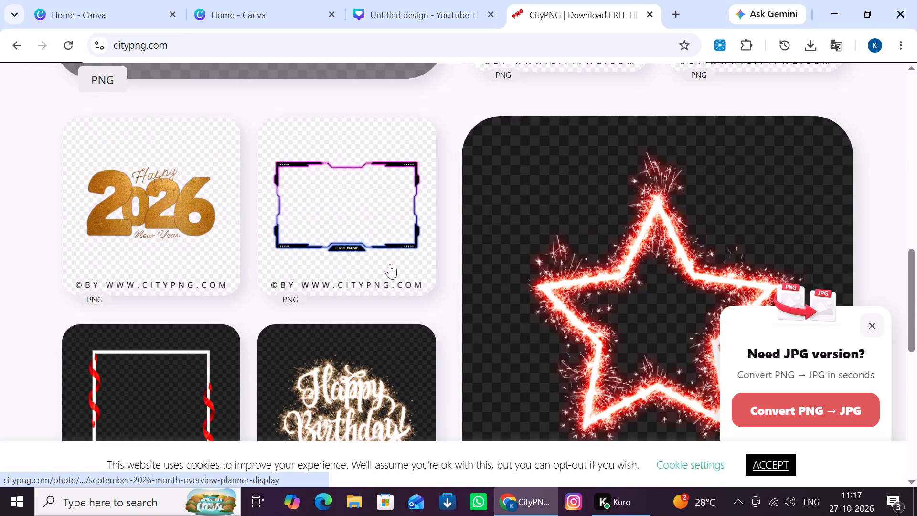
scroll(390, 264, "up", 8)
Search CityPNG for "free fire sakura" and look through the page that loads.
left_click(326, 181)
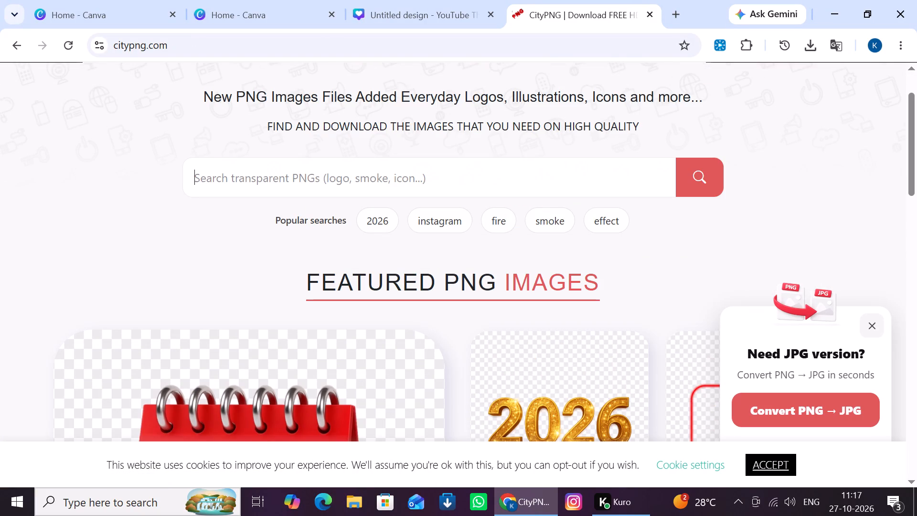
type("free fire sakura")
key("Return")
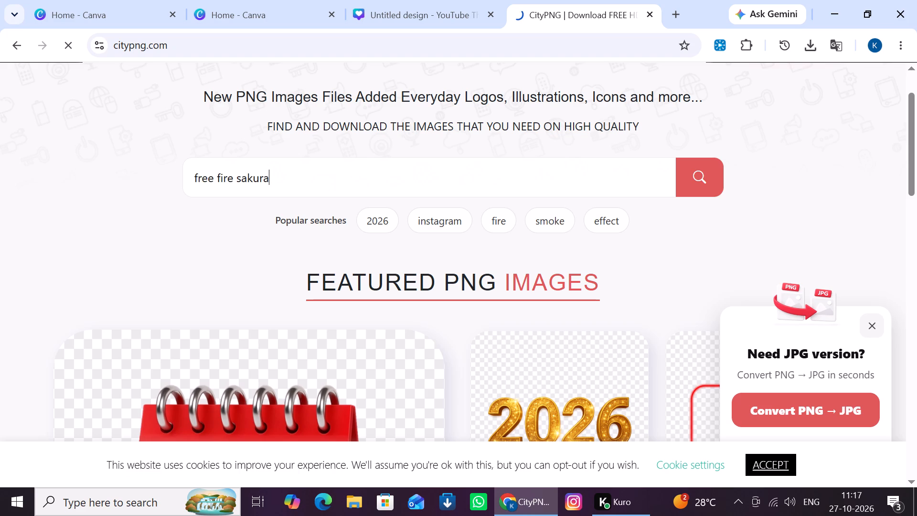
scroll(462, 241, "down", 4)
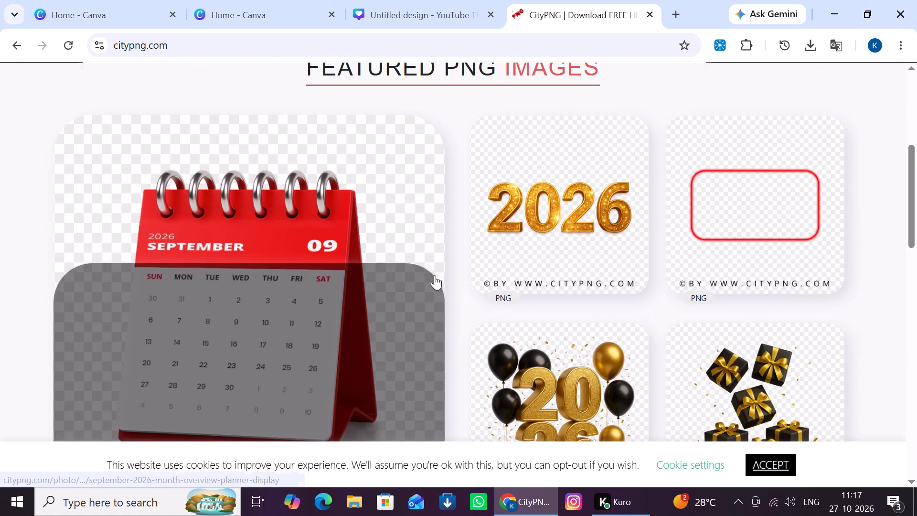
scroll(434, 277, "down", 4)
scroll(434, 277, "up", 8)
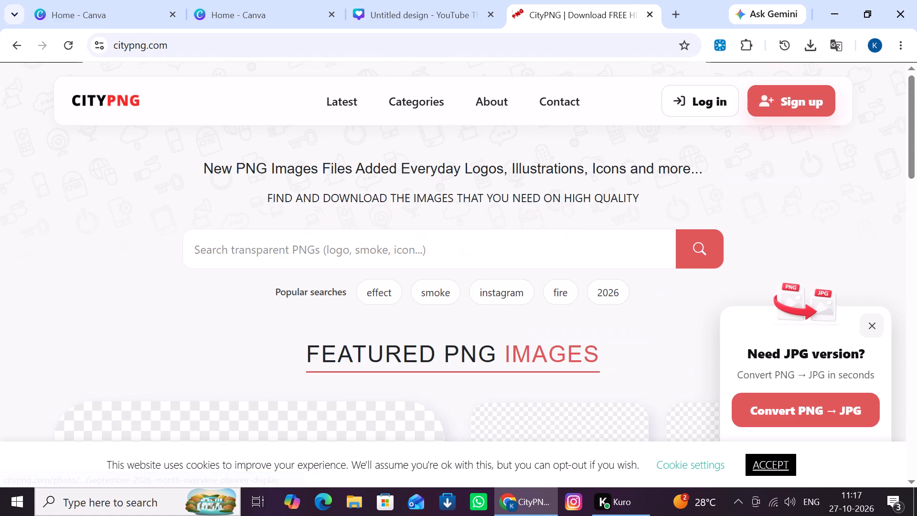
left_click(432, 247)
scroll(434, 244, "up", 3)
scroll(434, 243, "down", 9)
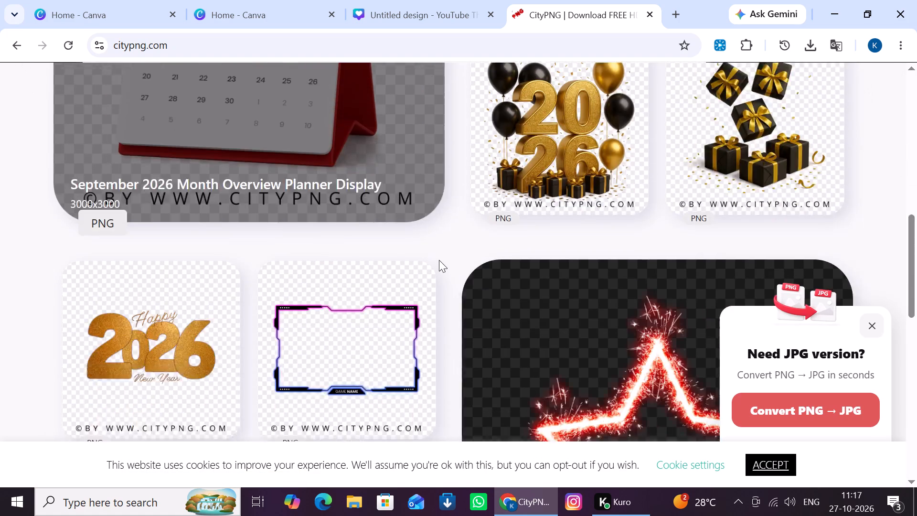
scroll(439, 260, "down", 7)
scroll(440, 264, "up", 13)
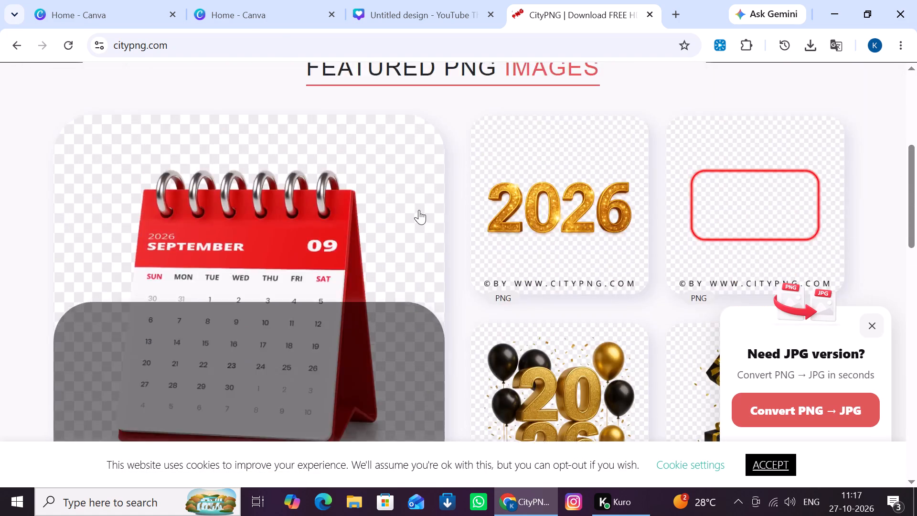
scroll(419, 210, "up", 5)
Search CityPNG for "free fire" and glance over the first images.
left_click(415, 239)
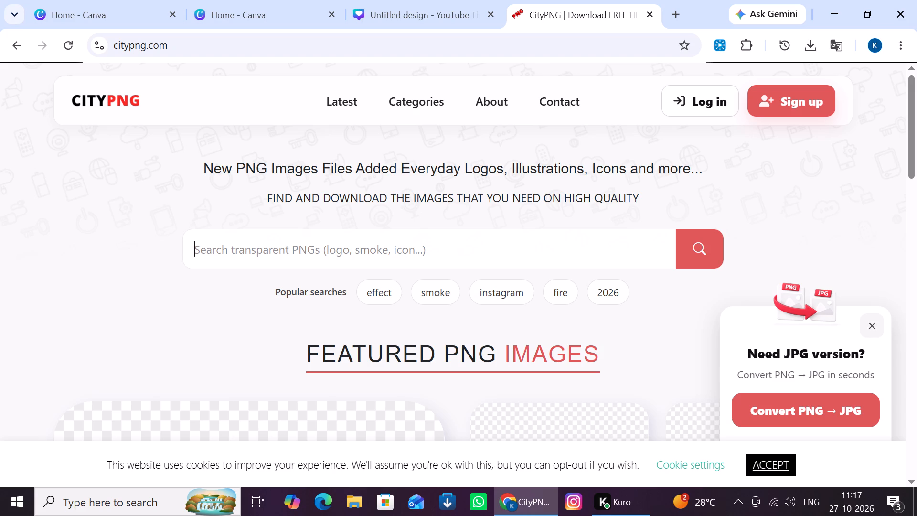
type("free fire")
key("space")
key("Return")
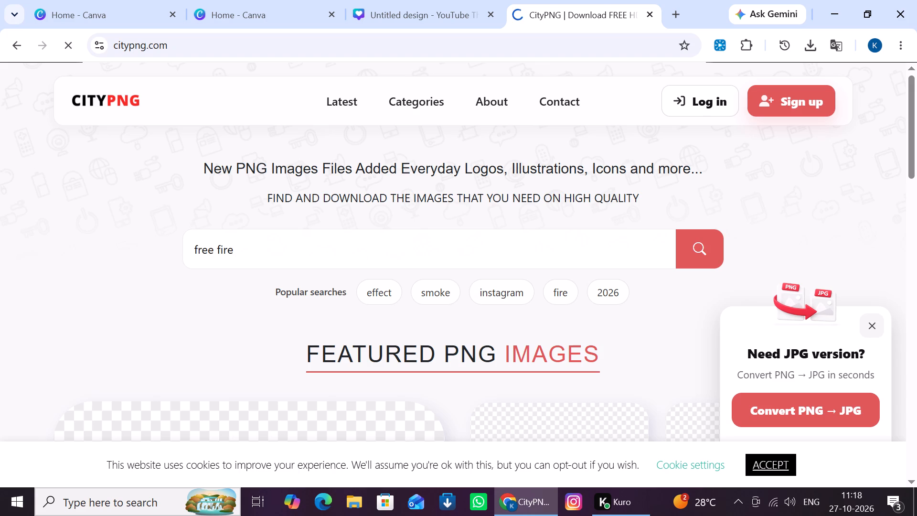
scroll(404, 306, "down", 6)
scroll(403, 306, "up", 4)
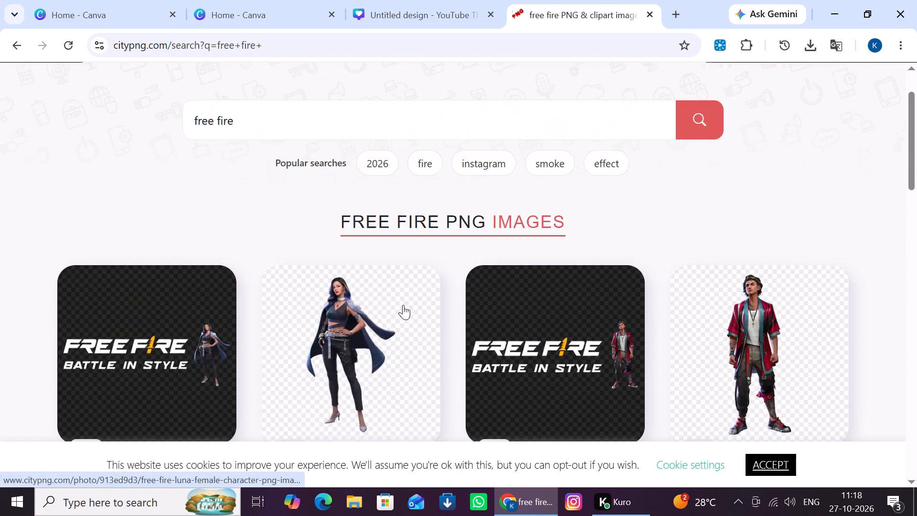
scroll(403, 305, "up", 4)
Extend the CityPNG search to "free fire bundle" and run it.
left_click(427, 201)
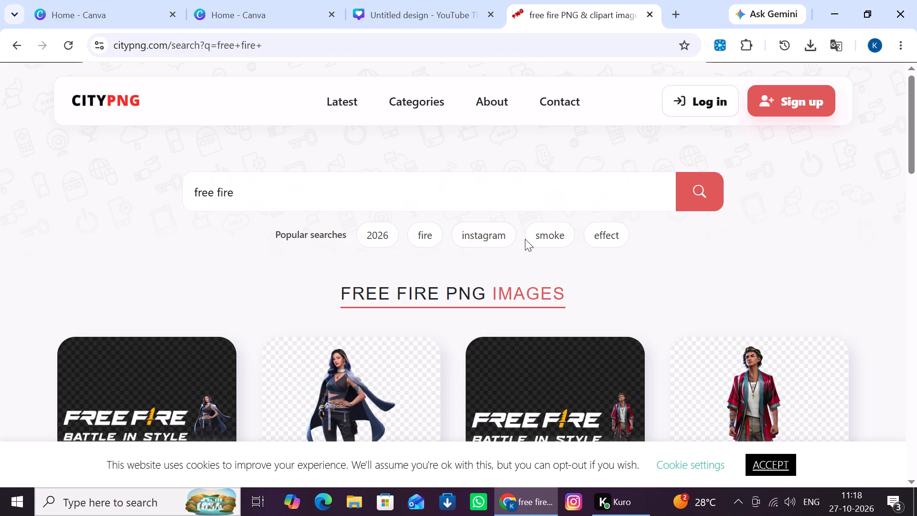
key("space")
type("bu")
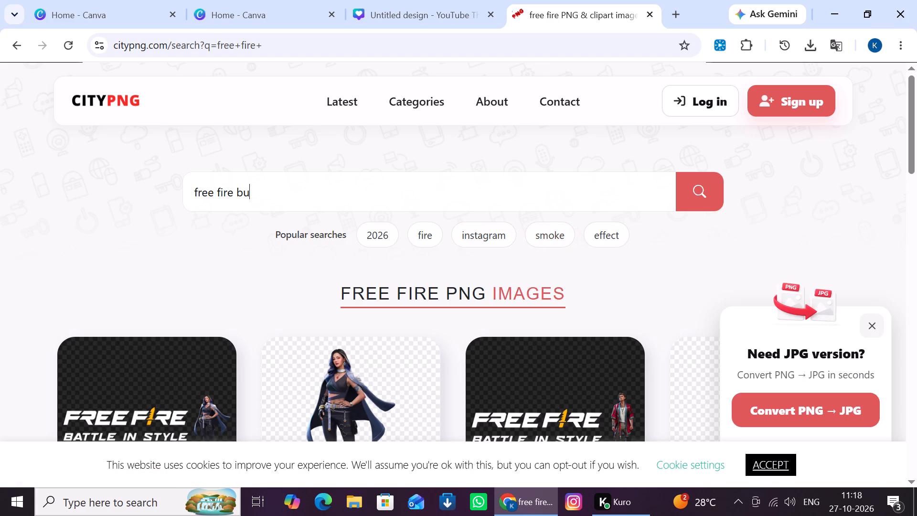
type("ndl")
key("e")
key("Return")
key("Return")
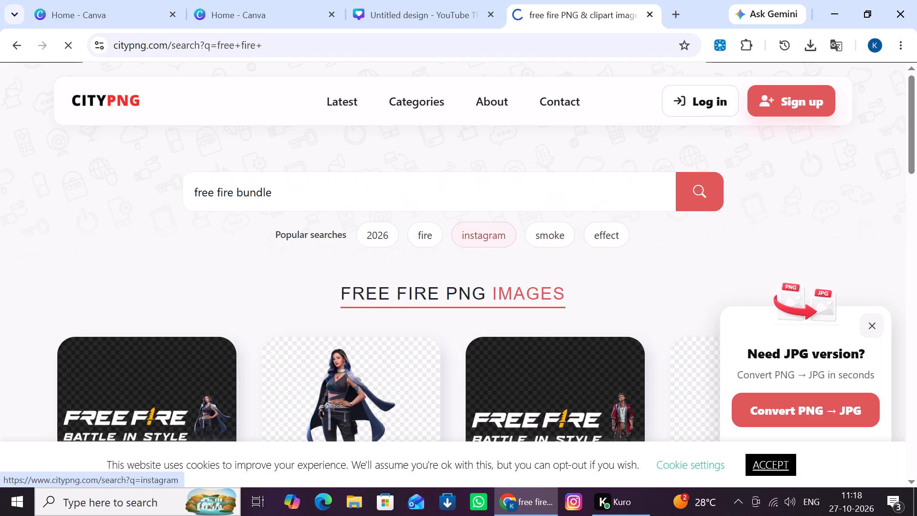
Leave the CityPNG searches and return to the Google results for "ff character png for thumbnail".
scroll(549, 236, "down", 2)
scroll(476, 200, "up", 2)
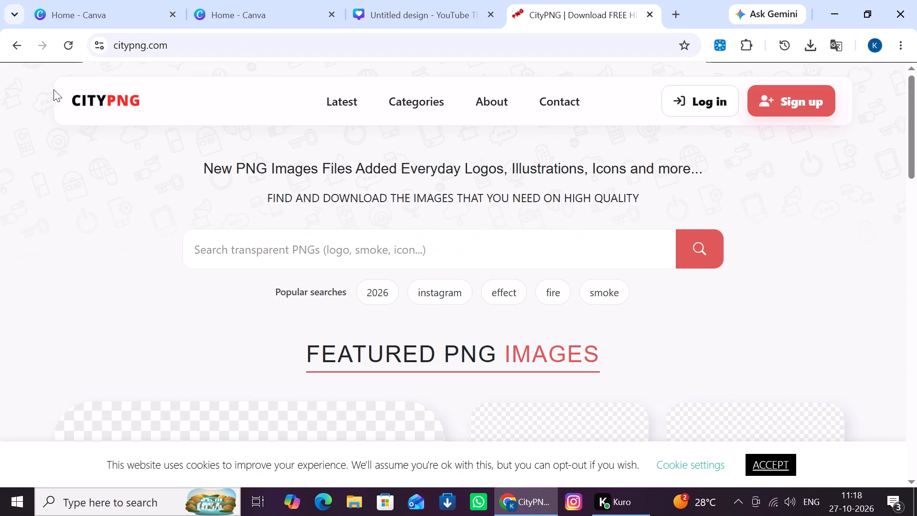
left_click(8, 43)
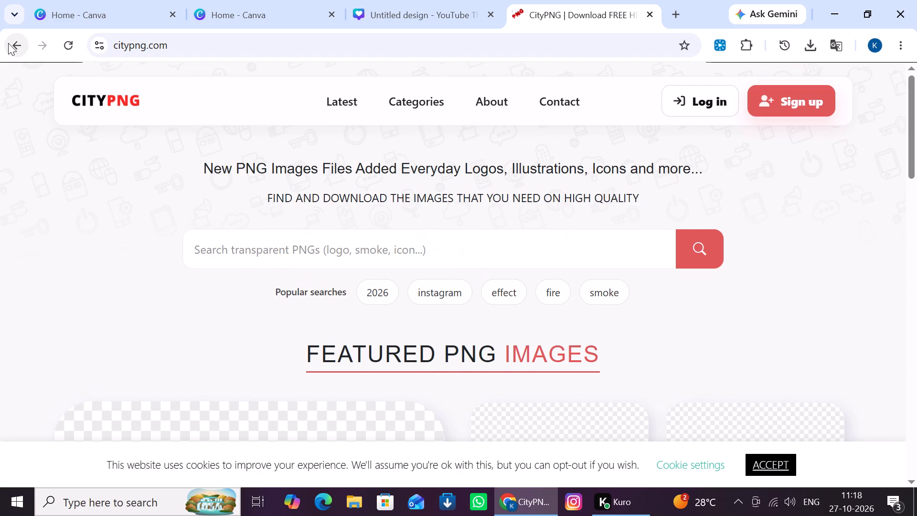
double_click(8, 43)
left_click(8, 43)
left_click(8, 43)
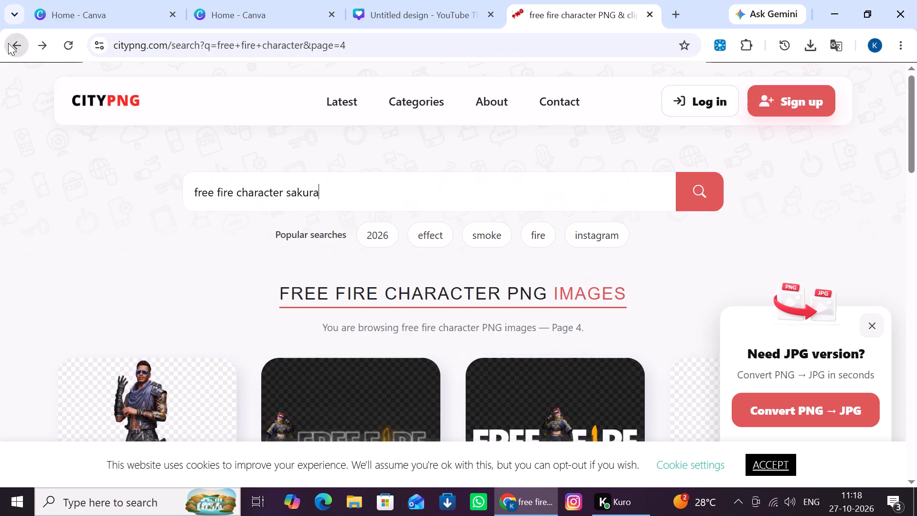
left_click(13, 48)
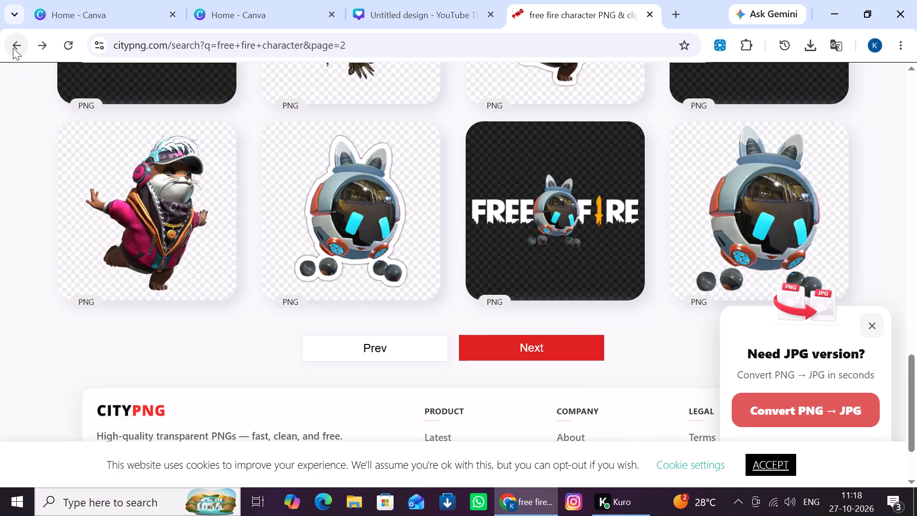
left_click(13, 48)
double_click(13, 48)
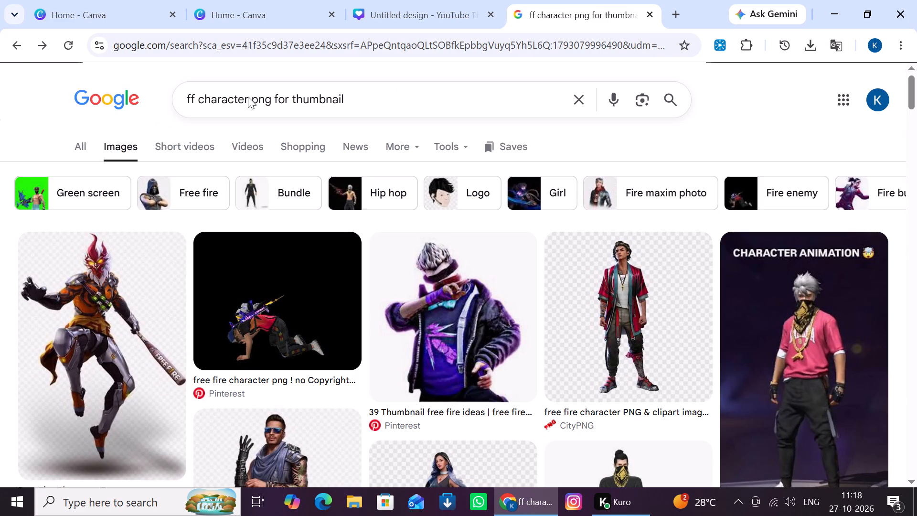
Switch the "ff character png for thumbnail" search from images to all results and look through the first results page.
scroll(315, 143, "down", 15)
scroll(302, 257, "up", 2)
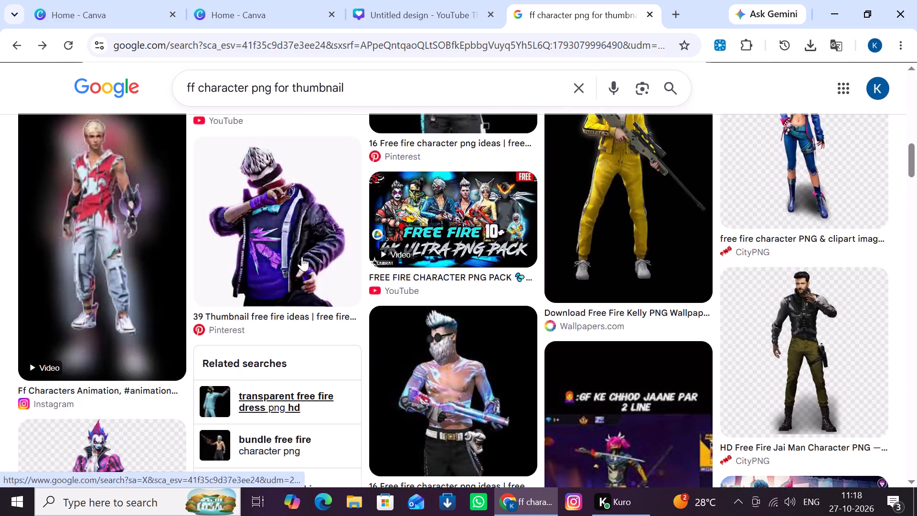
scroll(302, 257, "up", 17)
left_click(85, 148)
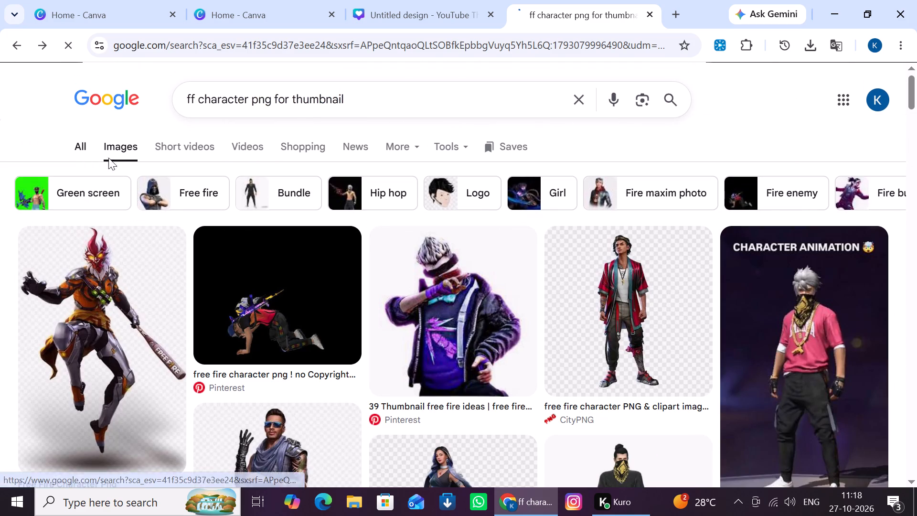
scroll(144, 175, "down", 11)
scroll(171, 209, "down", 2)
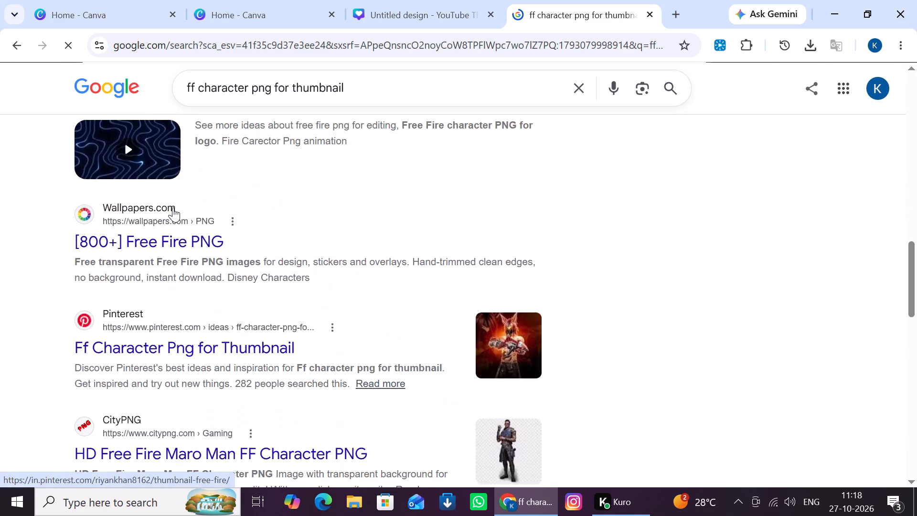
scroll(173, 207, "down", 8)
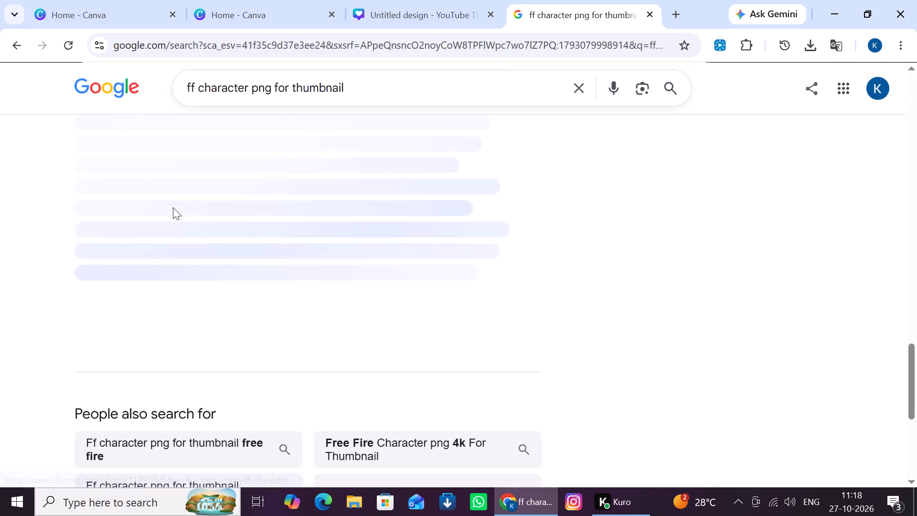
scroll(173, 207, "down", 1)
key("Down")
key("Down")
key("Down")
key("Down")
key("Down")
key("Down")
key("Down")
key("Down")
key("Down")
key("Down")
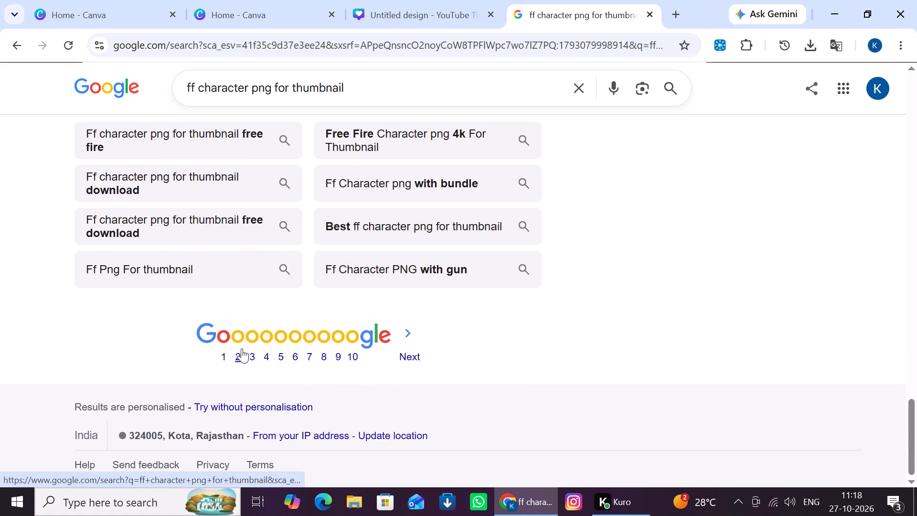
Open the second page of Google results and examine its image previews and website listings for Free Fire character PNGs.
left_click(238, 351)
key("Down")
key("Down")
key("Down")
key("Down")
key("Down")
key("Down")
key("Down")
key("Down")
key("Down")
key("Down")
key("Down")
key("Down")
key("Down")
key("Down")
key("Down")
key("Down")
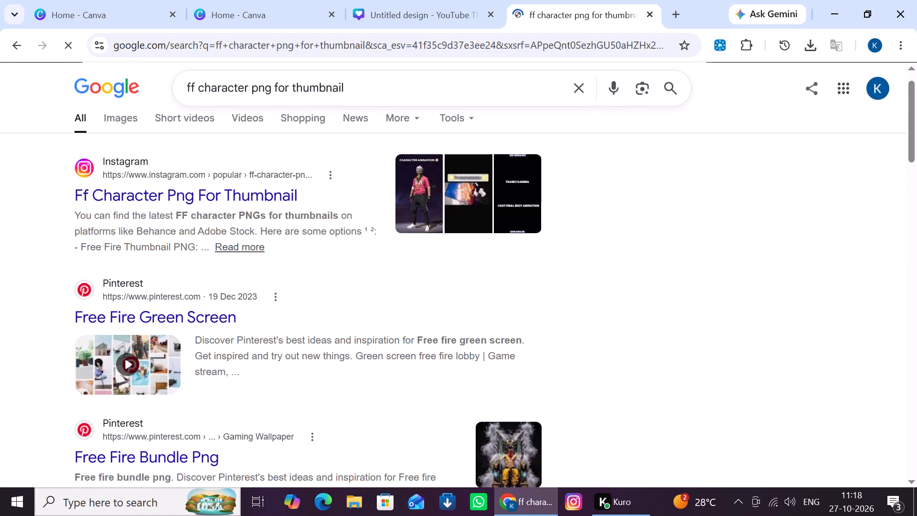
scroll(160, 244, "down", 1)
scroll(233, 201, "up", 1)
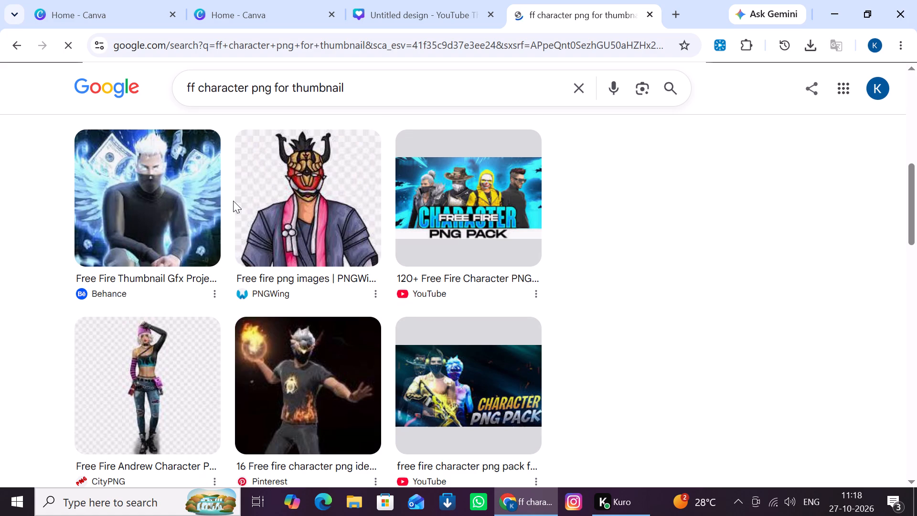
key("Down")
key("Down")
key("Down")
key("Down")
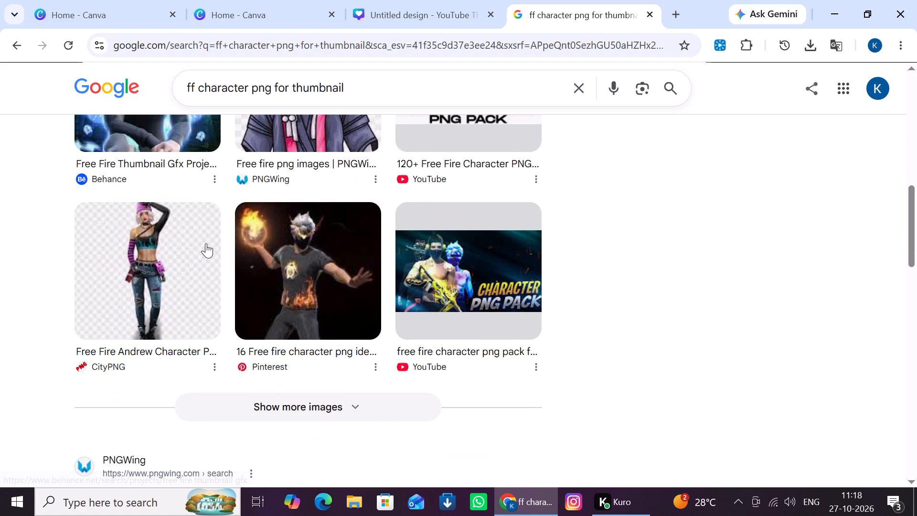
key("Down")
key("Down")
key("Down")
key("Down")
key("Down")
key("Down")
key("Down")
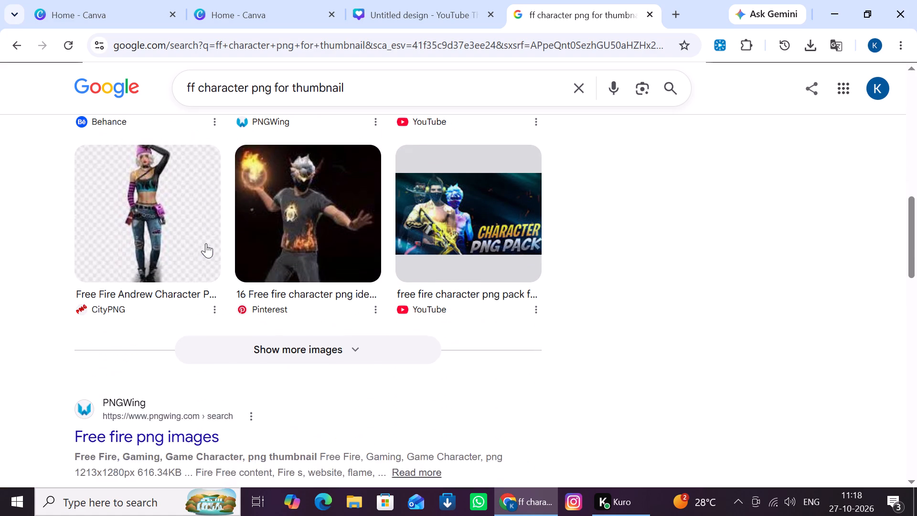
key("Down")
key("Down")
key("Down")
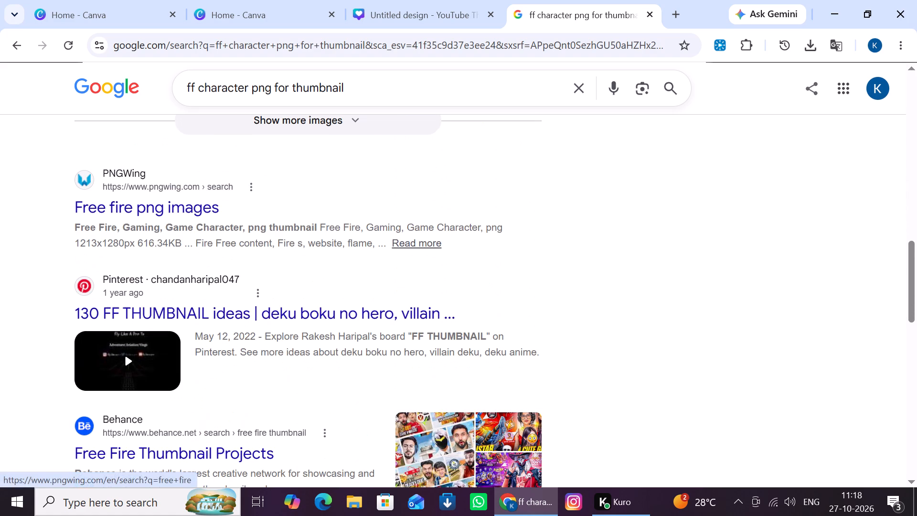
Look through the remaining Google results for "ff character png for thumbnail" and the following results page for a usable character image.
key("Down")
key("Down")
key("Down")
key("Down")
key("Down")
key("Down")
key("Down")
key("Down")
key("Down")
key("Down")
key("Down")
key("Down")
key("Down")
key("Down")
key("Down")
key("Down")
key("Down")
key("Down")
key("Down")
key("Down")
key("Down")
key("Down")
key("Down")
key("Down")
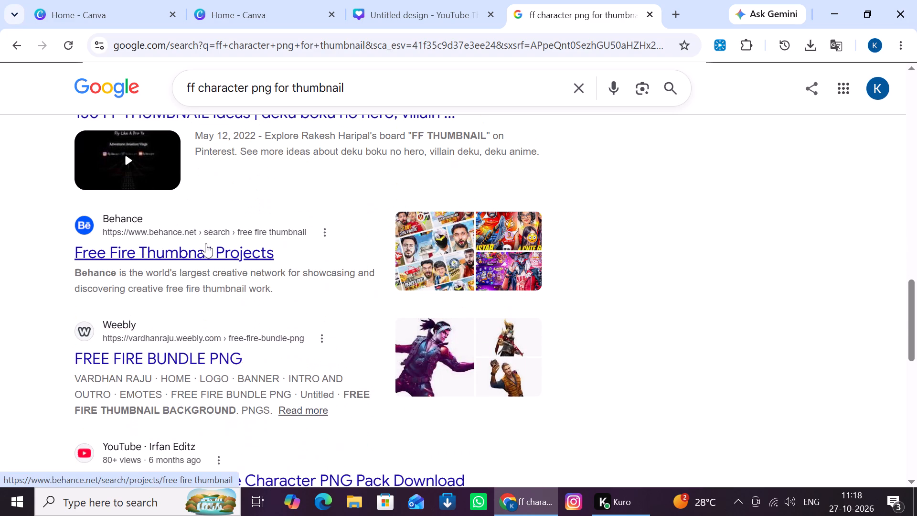
key("Down")
key("Down")
key("Down")
key("Down")
key("Down")
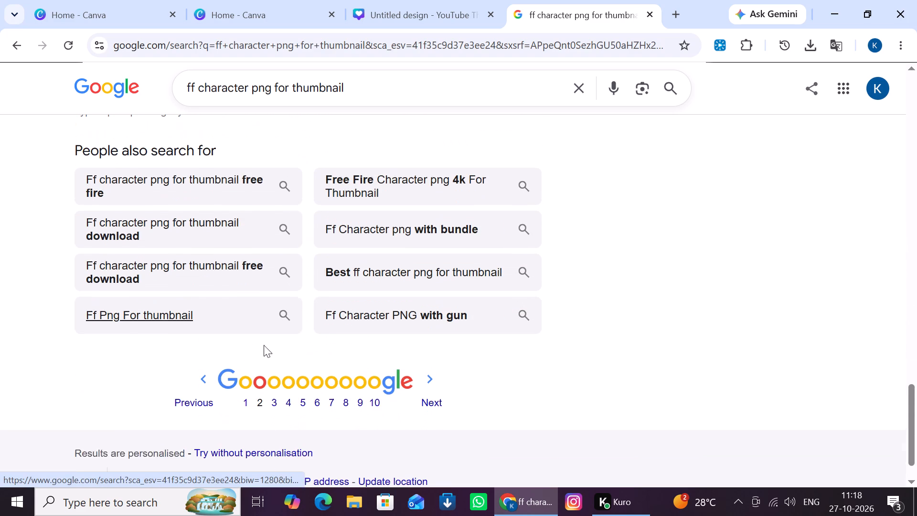
left_click(272, 359)
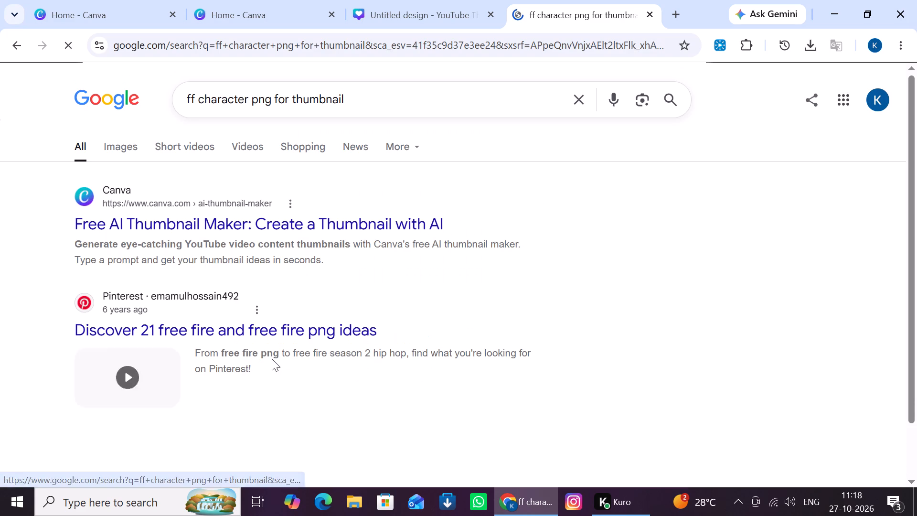
scroll(267, 335, "down", 3)
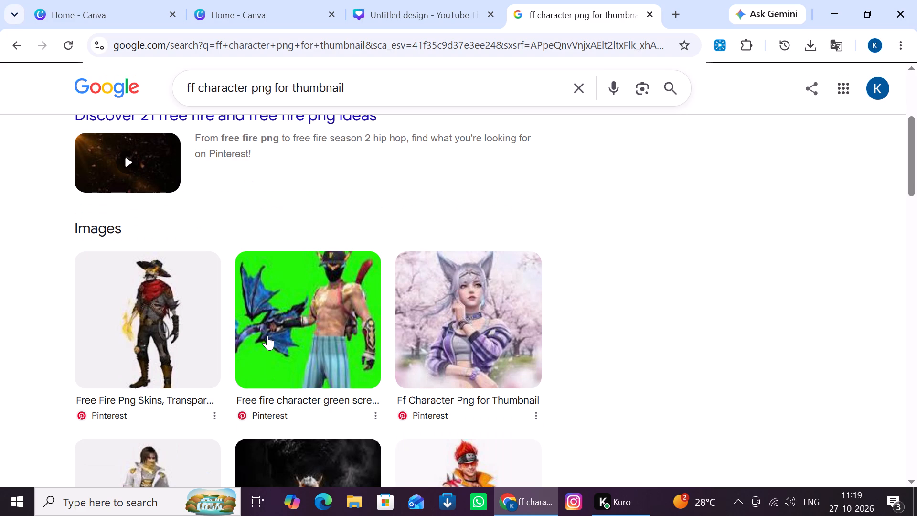
scroll(267, 335, "up", 11)
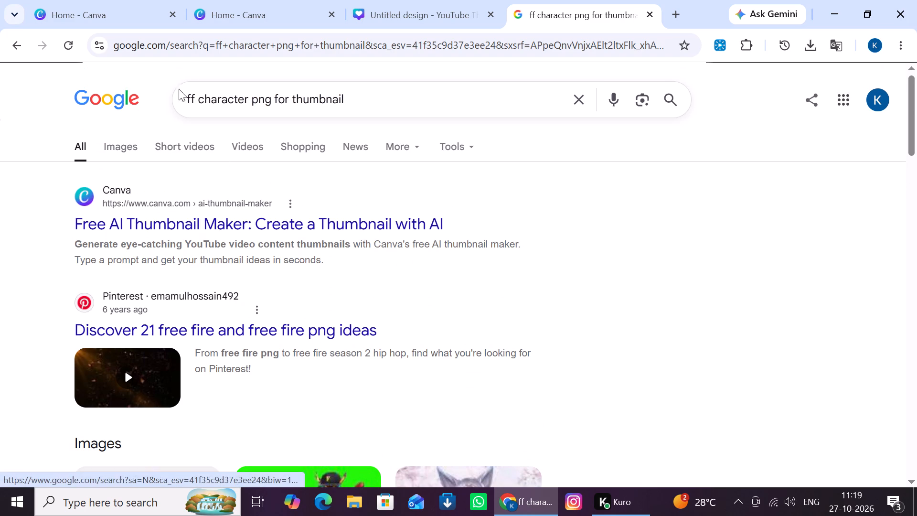
Close the Google search tab and return to the Canva thumbnail design.
left_click(645, 10)
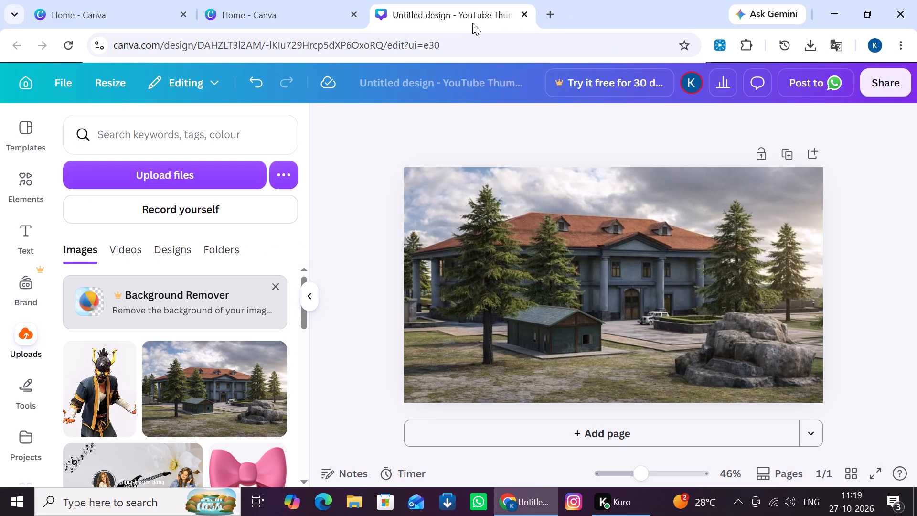
left_click(466, 22)
Find the cut-out character with the horned mask among the uploaded images and place it on the mansion background.
left_click(540, 257)
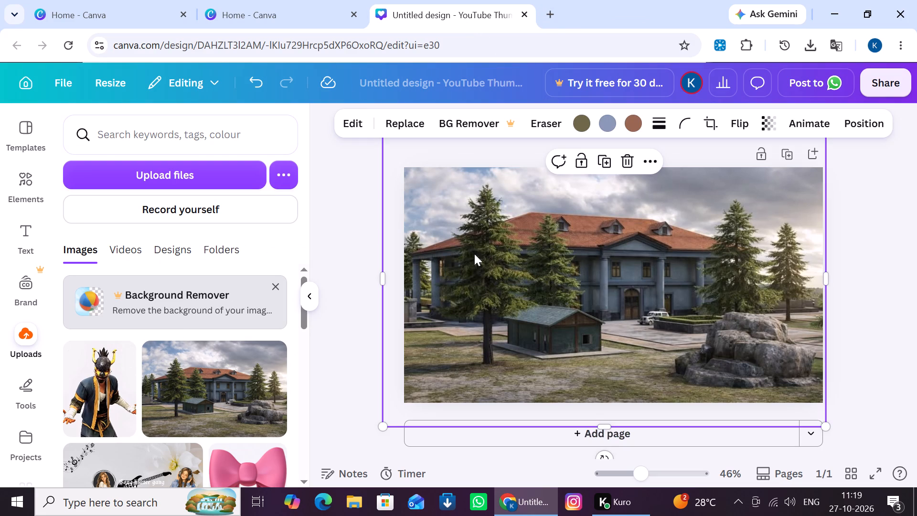
scroll(184, 366, "down", 3)
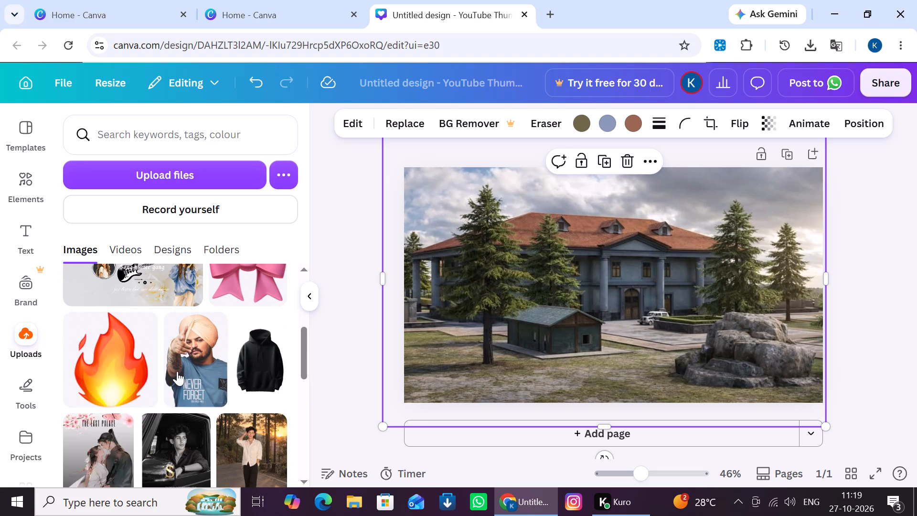
scroll(177, 371, "down", 4)
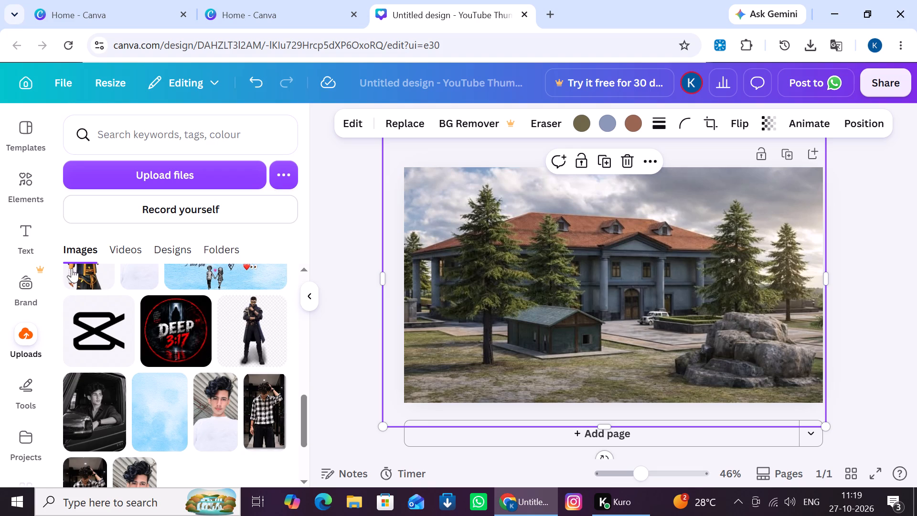
left_click_drag(74, 267, 501, 275)
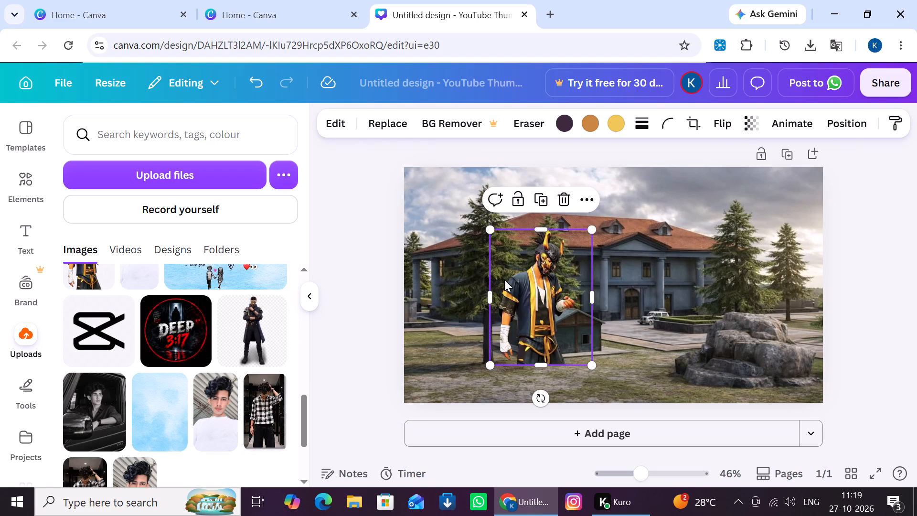
Enlarge the masked character and position it near the middle so it reaches down to the thumbnail's bottom edge.
left_click_drag(589, 369, 592, 379)
left_click_drag(592, 379, 617, 434)
left_click_drag(608, 376, 640, 337)
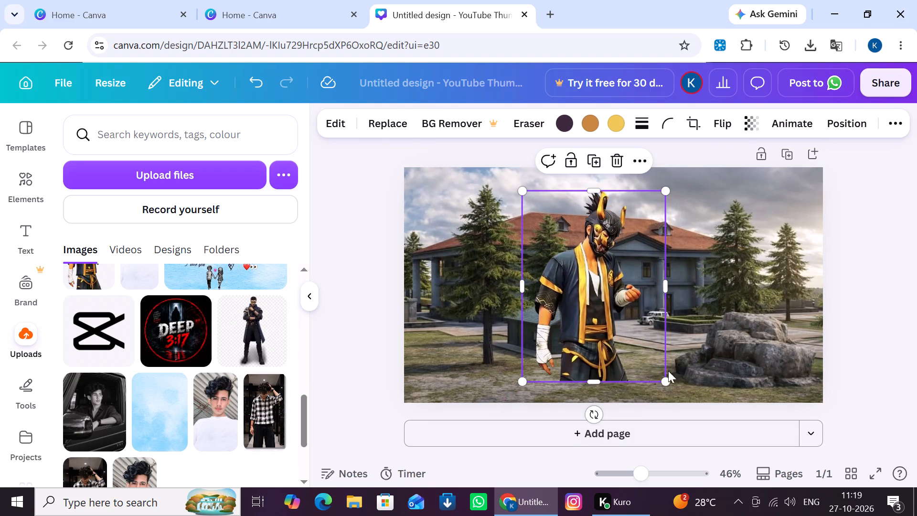
left_click_drag(670, 381, 677, 394)
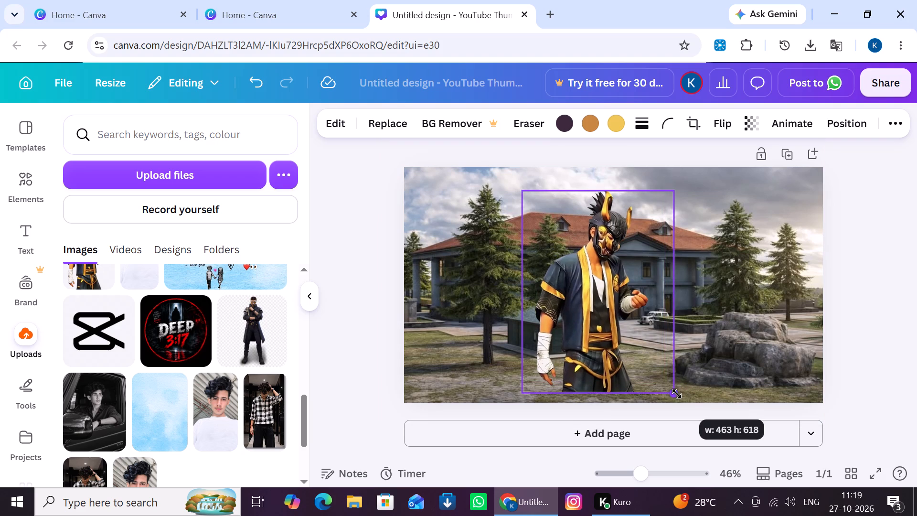
left_click_drag(677, 394, 680, 406)
left_click(716, 361)
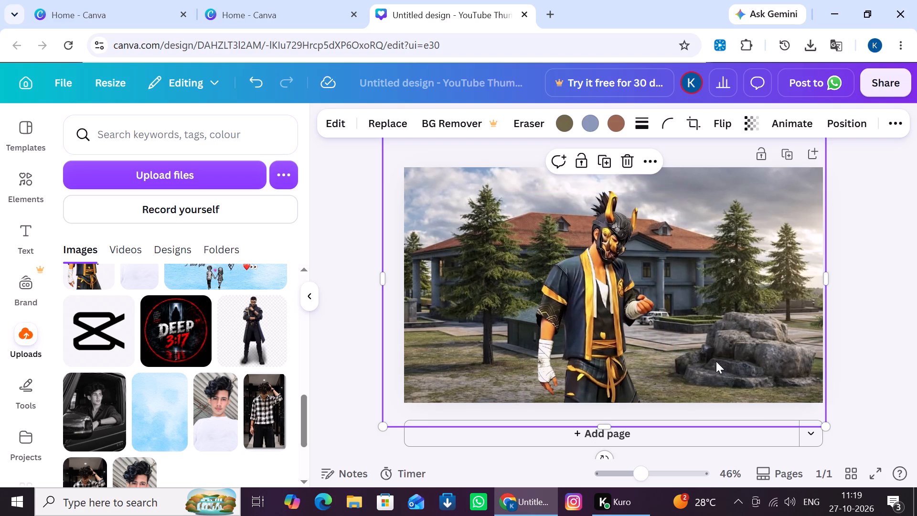
Close the two spare Canva Home tabs, keeping only the thumbnail design open.
left_click(354, 18)
left_click(182, 10)
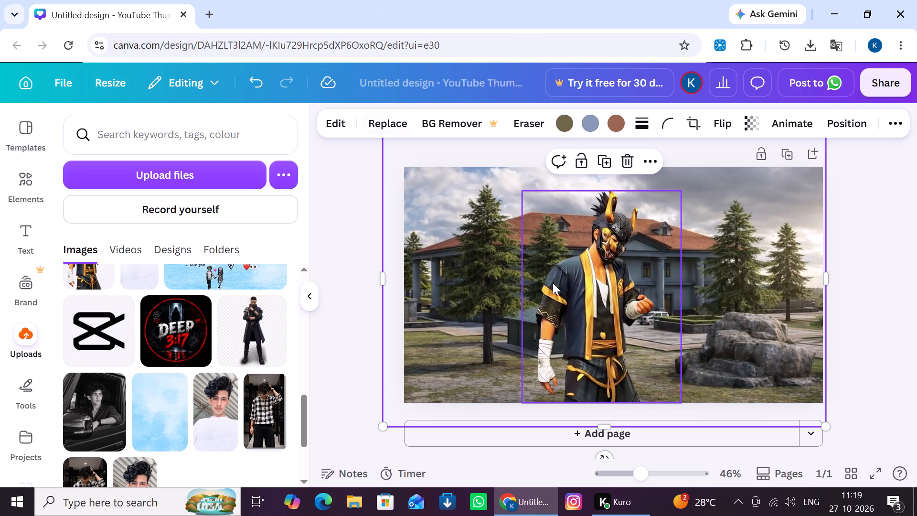
Shrink the masked character slightly and move it into the lower-left corner of the thumbnail.
left_click(555, 287)
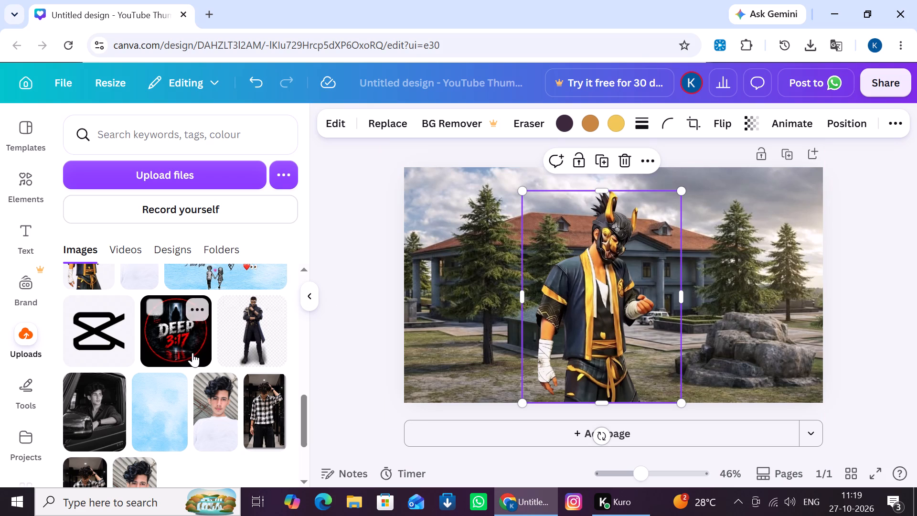
scroll(192, 355, "down", 4)
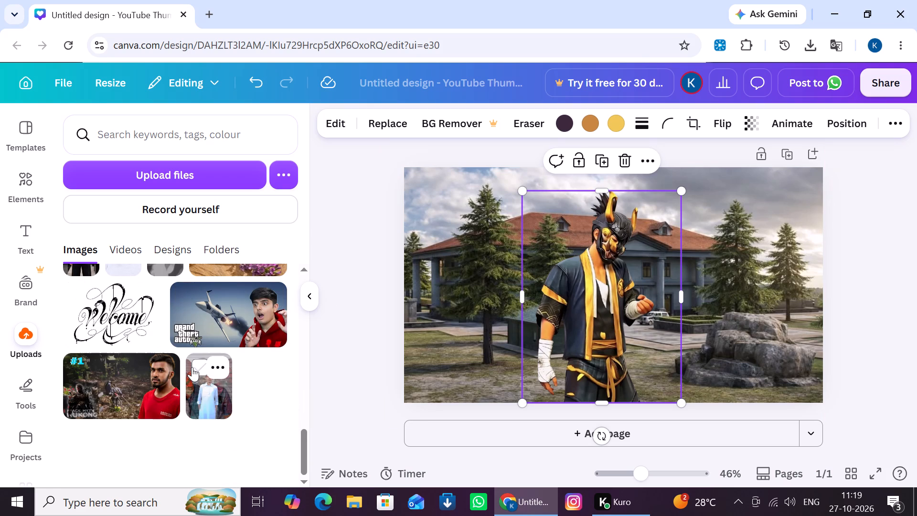
scroll(192, 367, "up", 6)
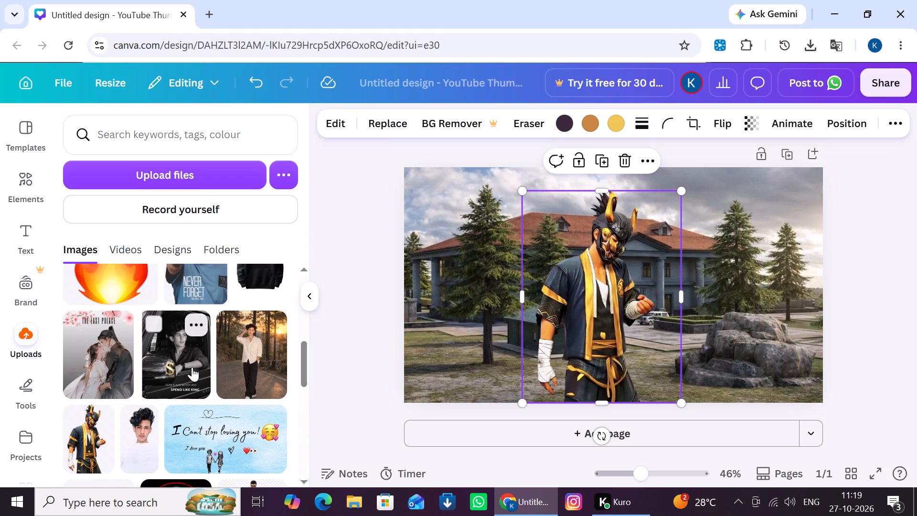
scroll(192, 367, "up", 2)
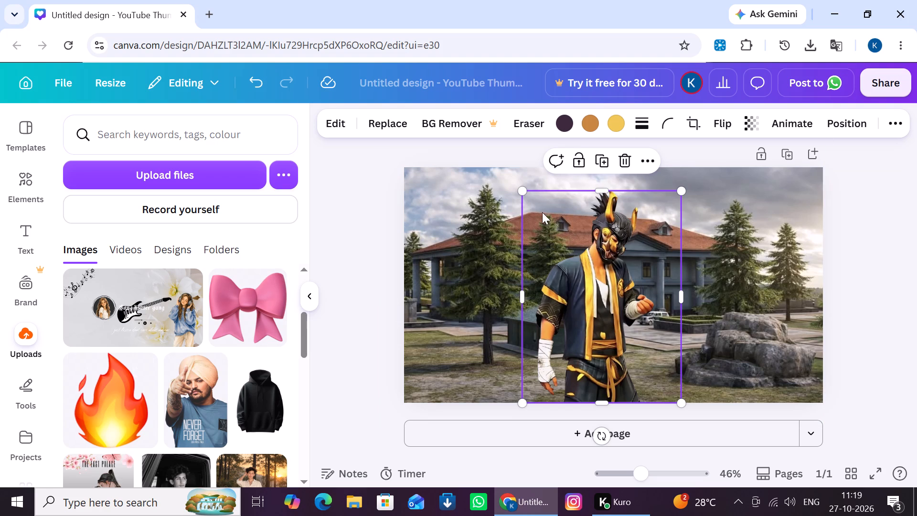
left_click_drag(522, 192, 536, 226)
left_click_drag(630, 296, 488, 295)
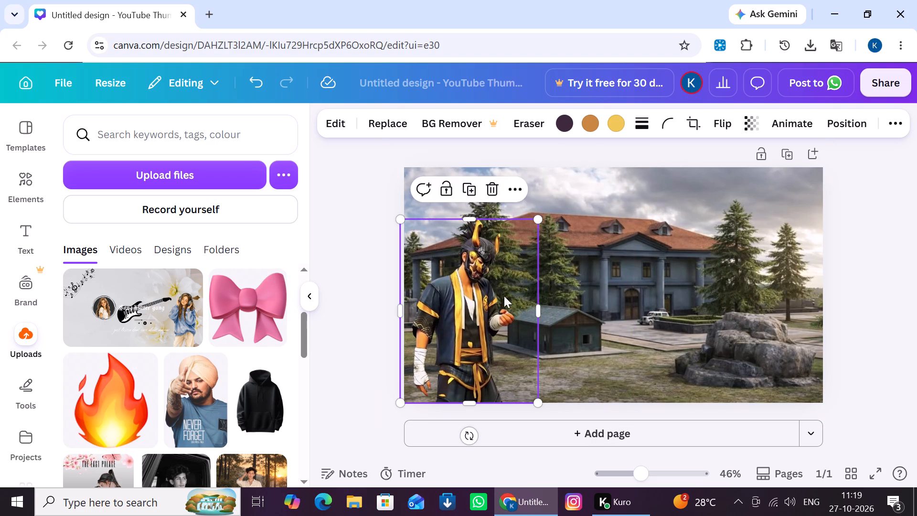
left_click(601, 310)
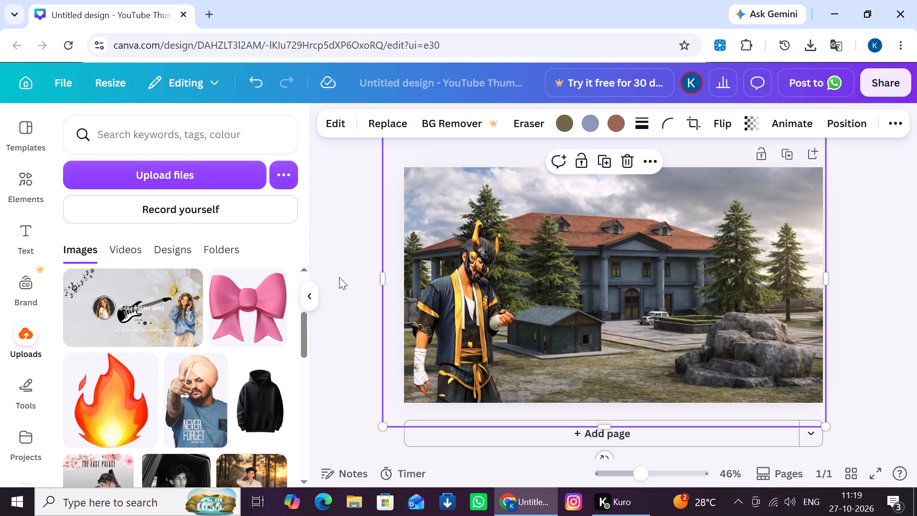
Reuse the recent text search "only for" and add a text in the Whitestone Formal font to the thumbnail.
left_click(19, 248)
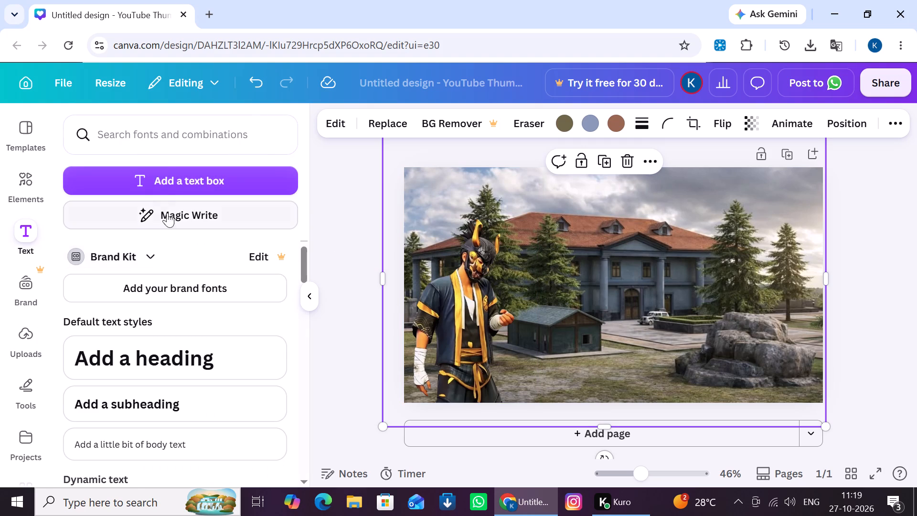
left_click(174, 139)
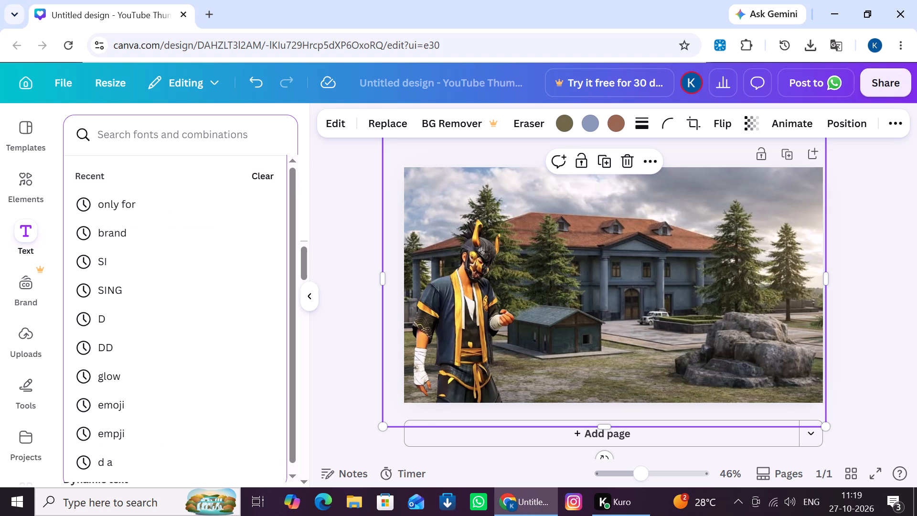
left_click(137, 211)
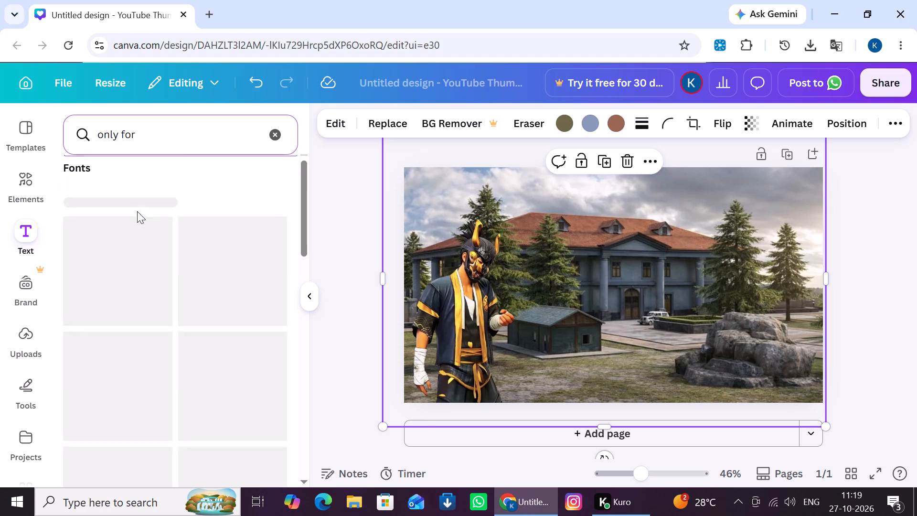
scroll(155, 260, "down", 4)
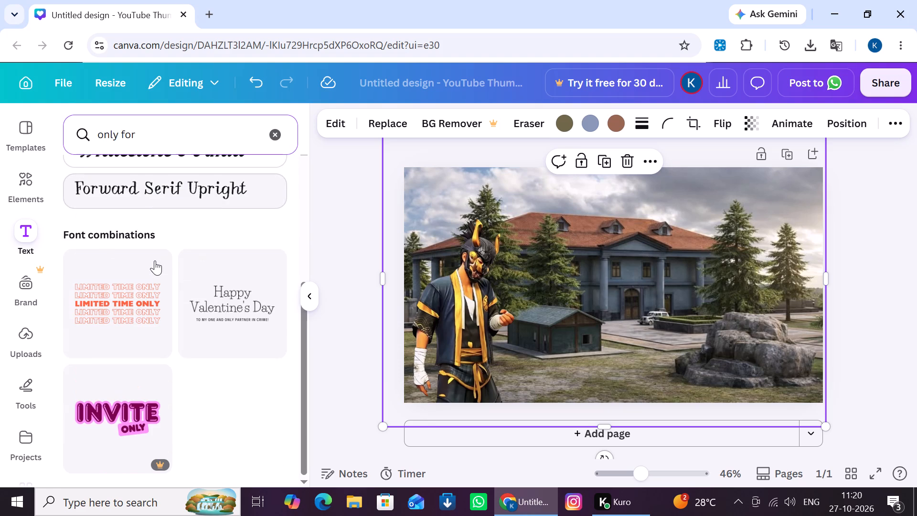
scroll(155, 260, "down", 6)
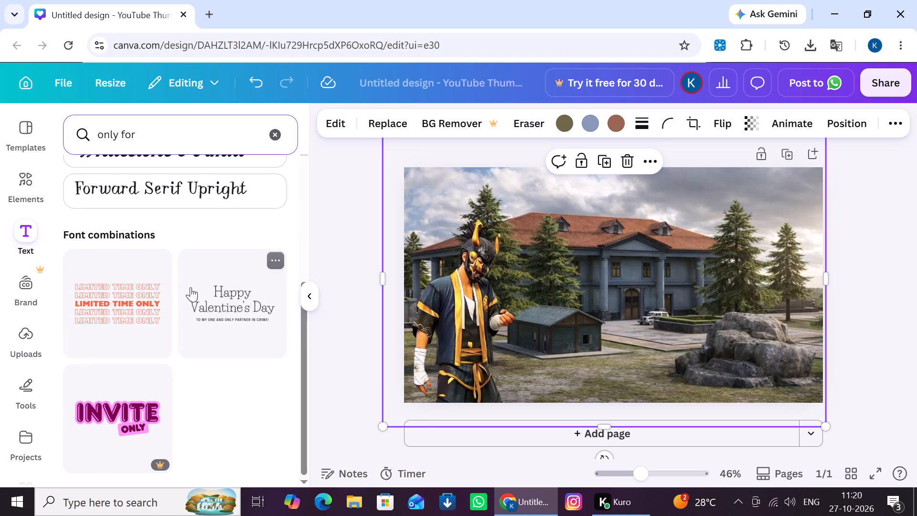
scroll(189, 284, "up", 3)
scroll(189, 284, "down", 1)
scroll(189, 284, "up", 1)
left_click(164, 359)
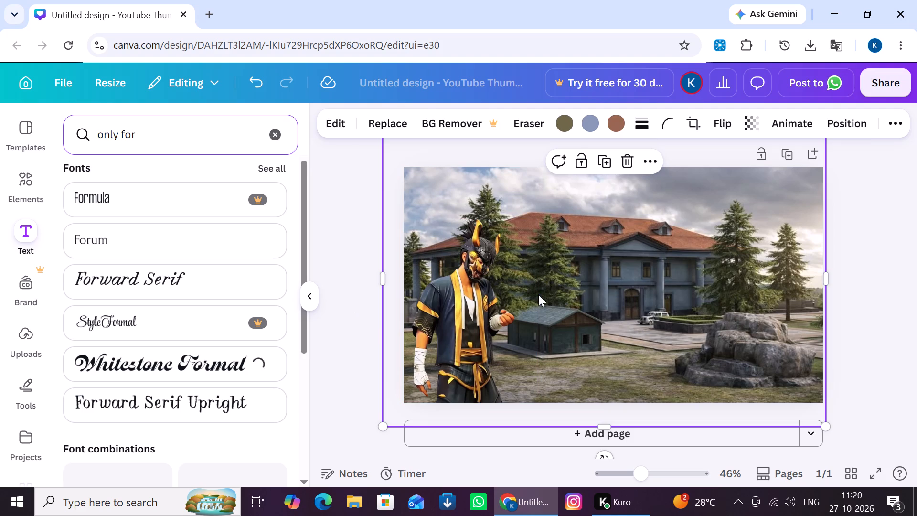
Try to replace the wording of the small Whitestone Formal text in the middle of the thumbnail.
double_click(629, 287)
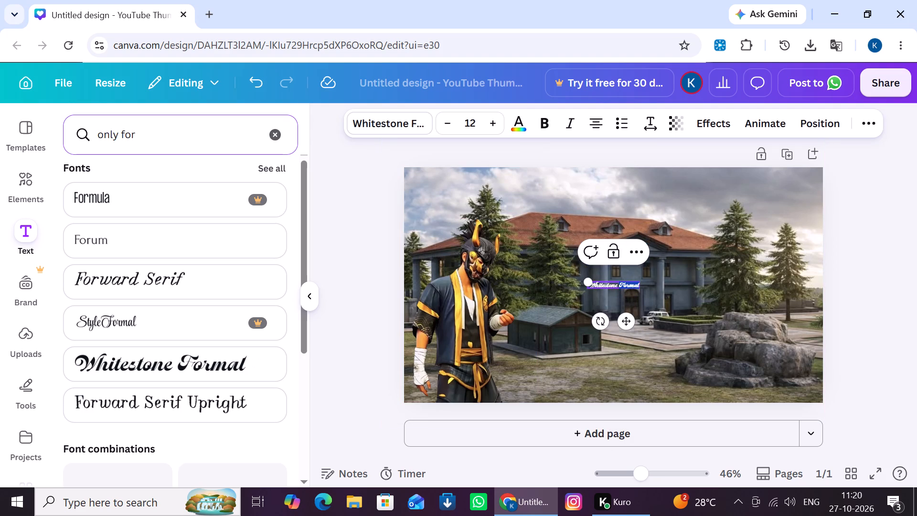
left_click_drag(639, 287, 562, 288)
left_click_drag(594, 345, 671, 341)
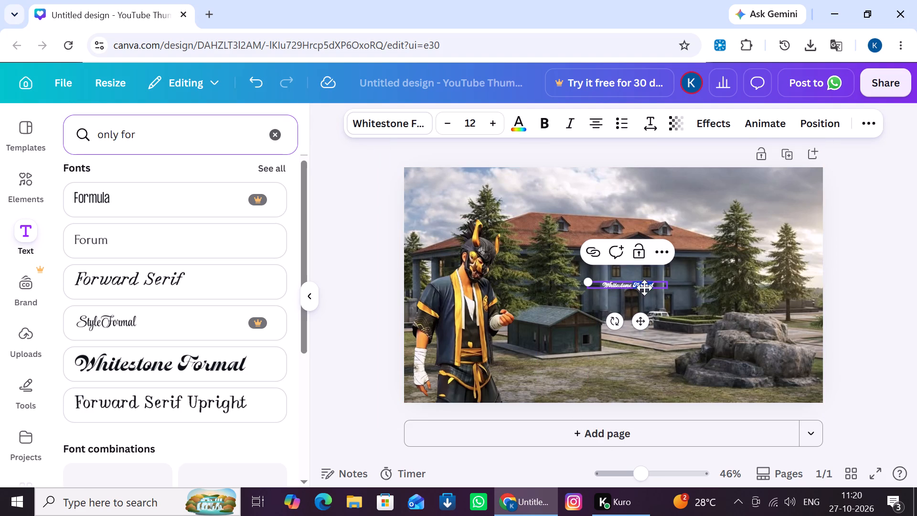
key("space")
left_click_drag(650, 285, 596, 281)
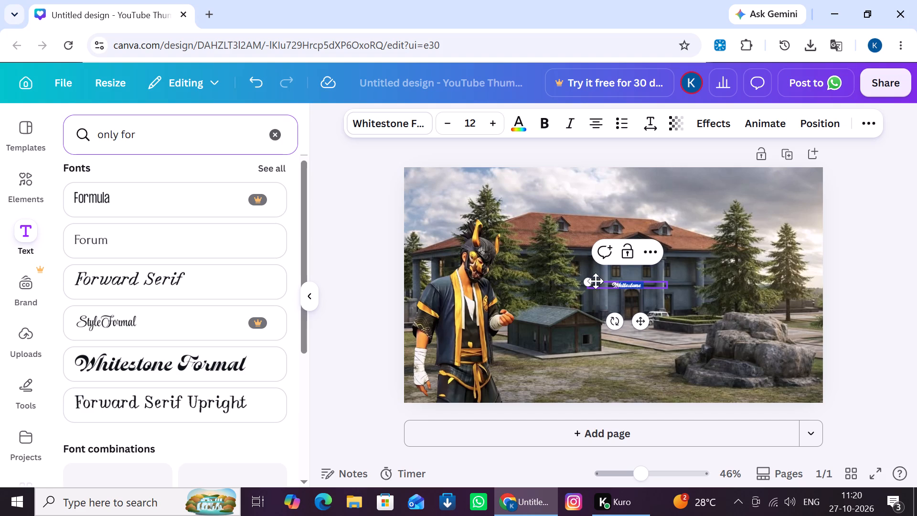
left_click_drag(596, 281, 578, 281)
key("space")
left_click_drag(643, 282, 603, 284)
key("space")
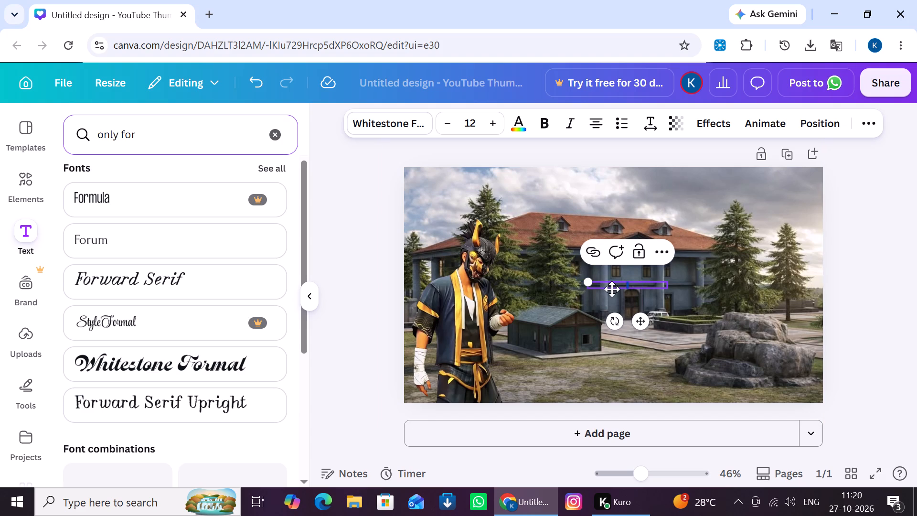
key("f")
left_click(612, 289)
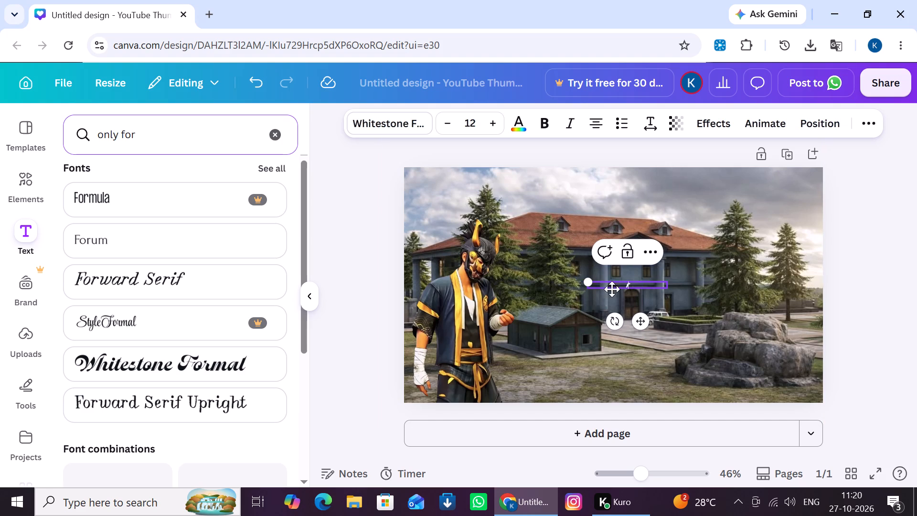
Delete the small Whitestone Formal text from the thumbnail.
left_click(629, 283)
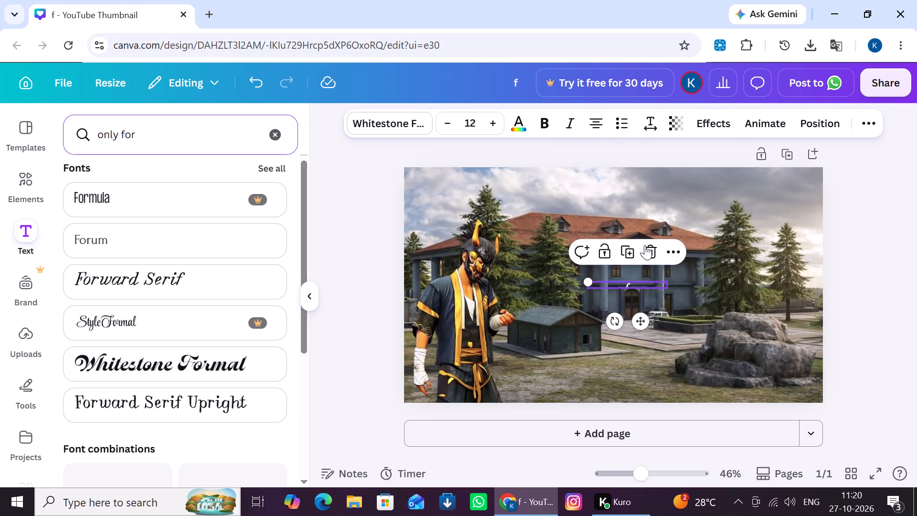
left_click(647, 247)
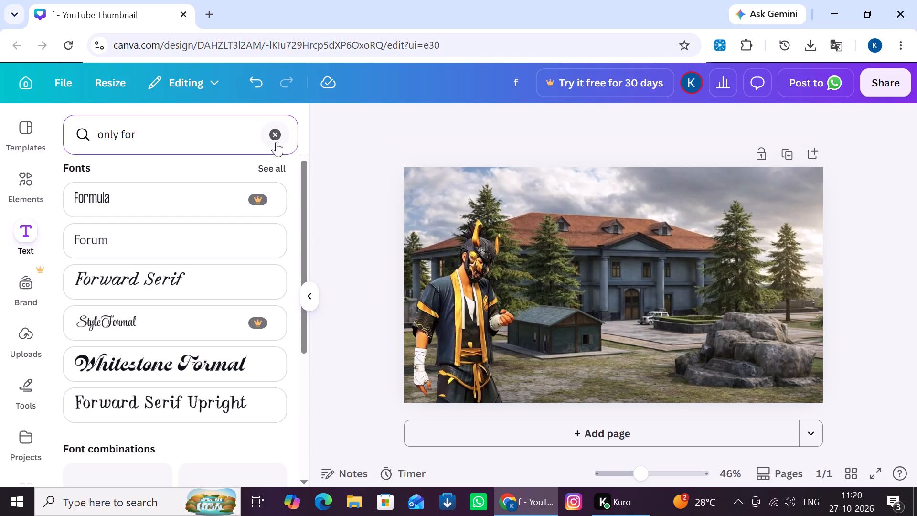
Clear the "only for" font search and add the "Happy BIRTHDAY" font combination to the thumbnail.
left_click(280, 142)
scroll(166, 290, "down", 1)
scroll(166, 290, "up", 1)
scroll(165, 295, "down", 2)
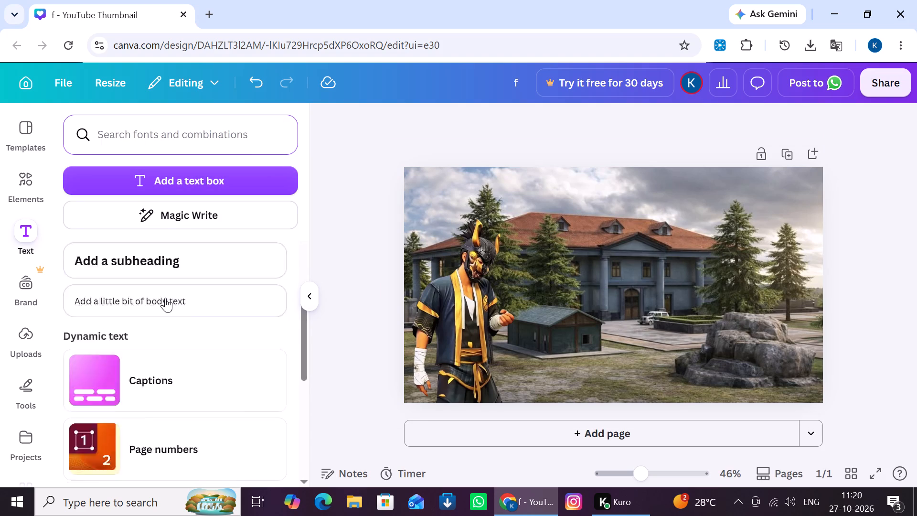
scroll(165, 298, "down", 6)
scroll(173, 343, "down", 2)
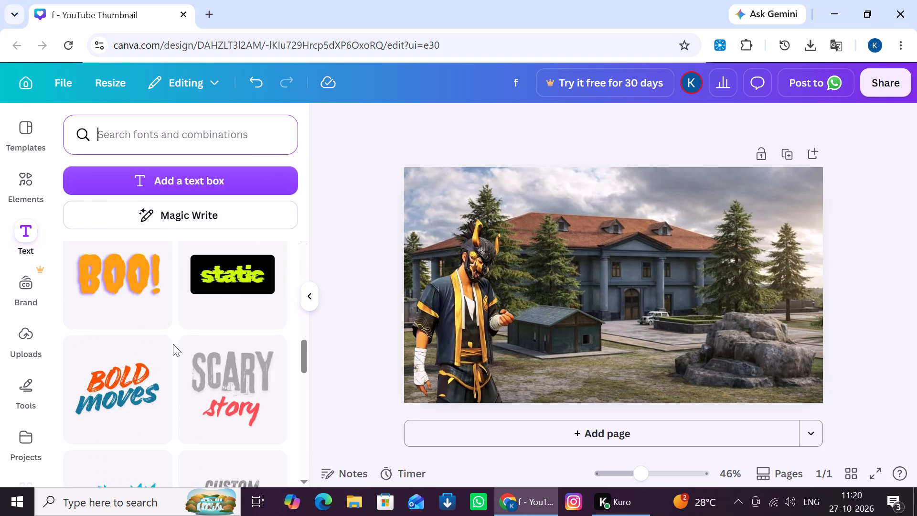
scroll(173, 344, "down", 3)
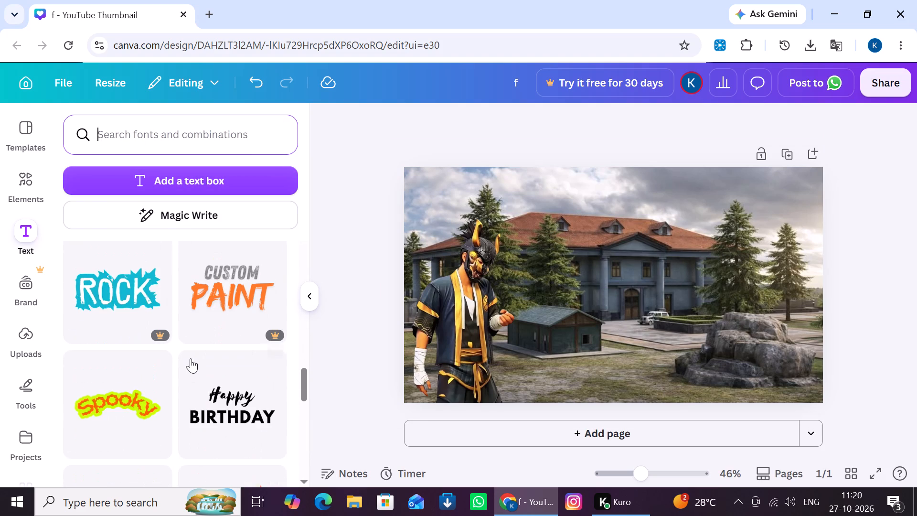
left_click(215, 393)
left_click(559, 308)
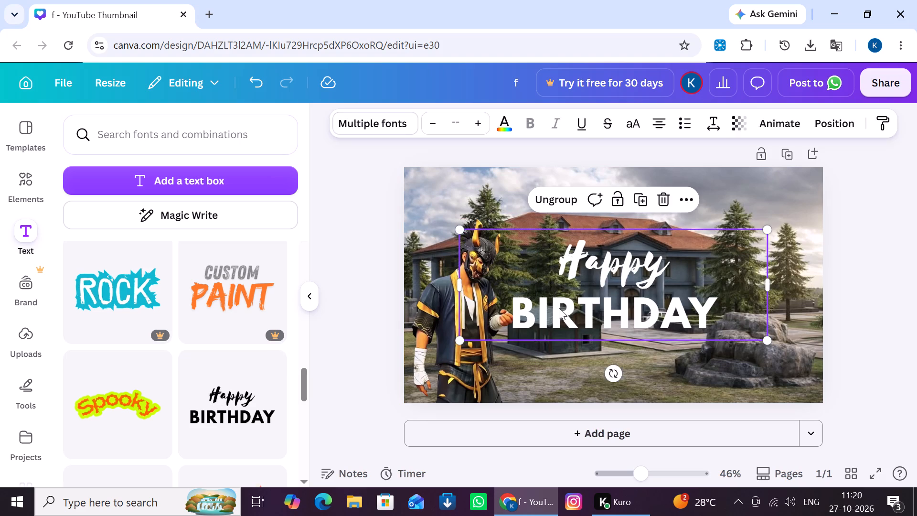
Replace the word "BIRTHDAY" in the lower title line with "is back ?".
double_click(603, 315)
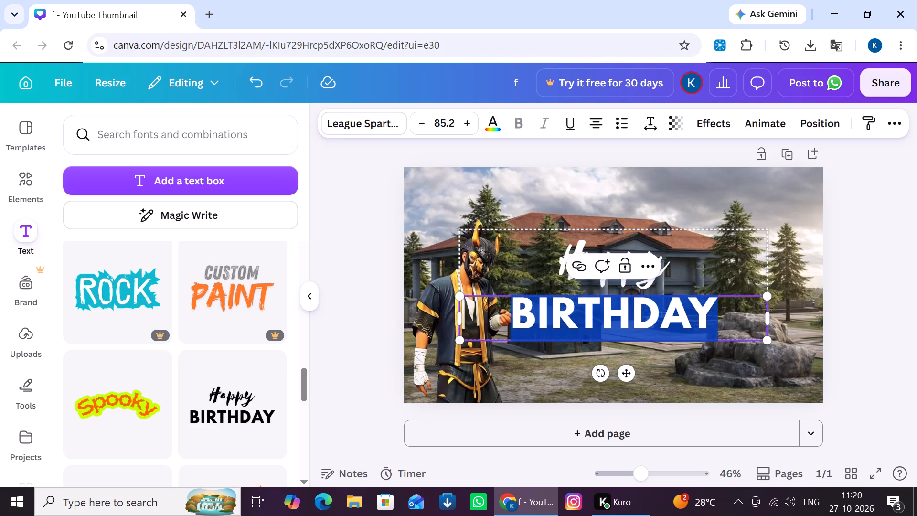
key("BackSpace")
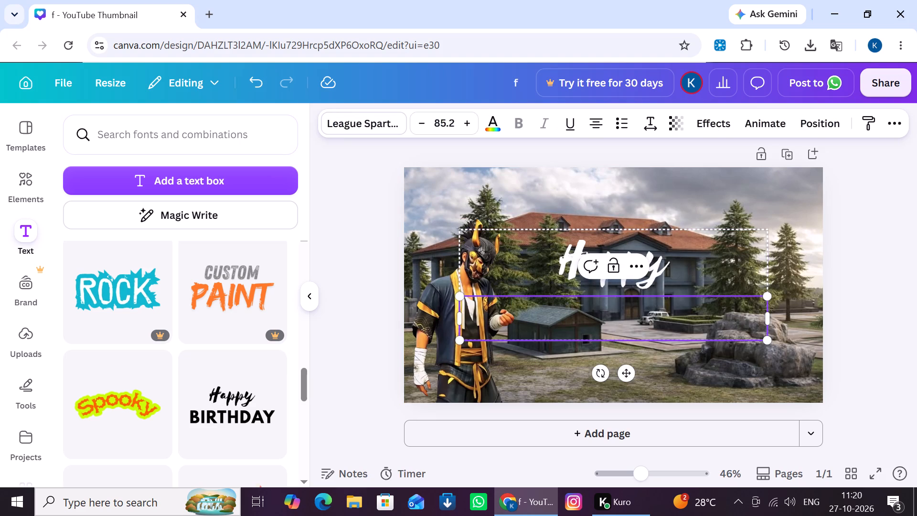
type("is")
key("space")
type("back")
key("space")
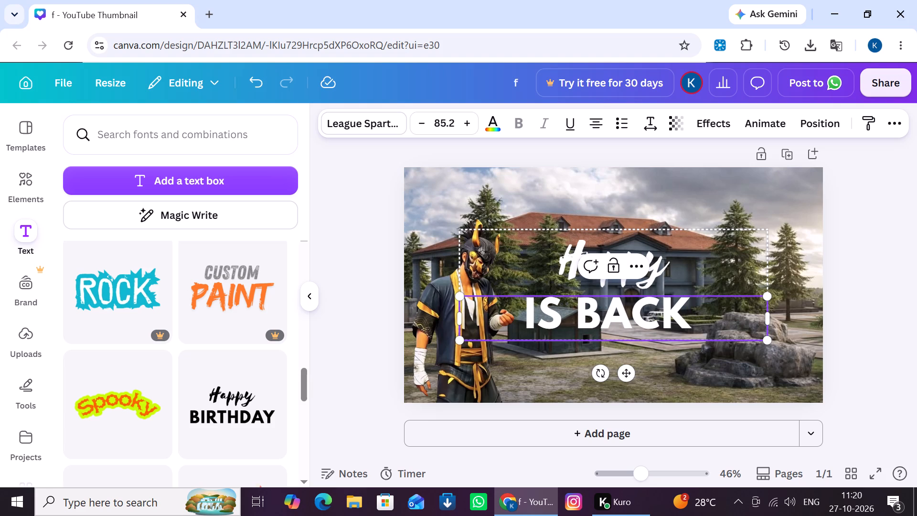
key("shift+question")
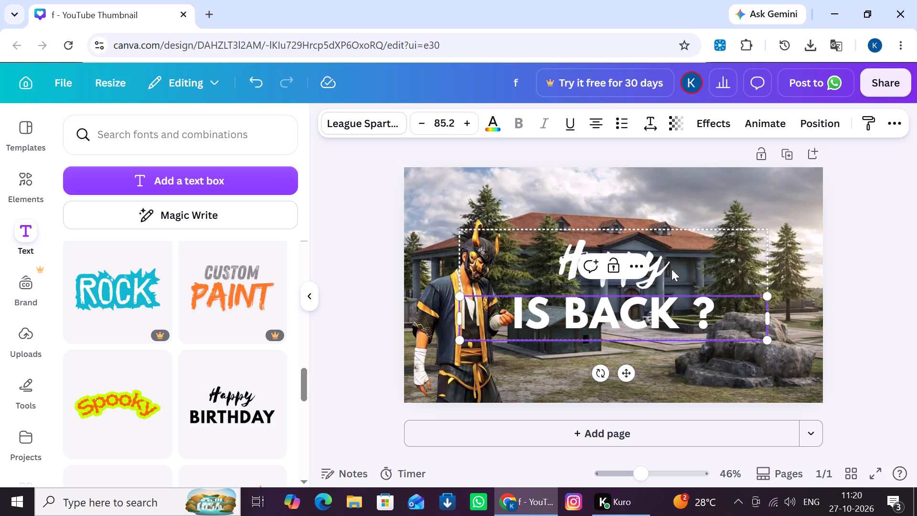
Replace the word "Happy" in the upper title line with "Free Fire India".
left_click(672, 269)
left_click(672, 269)
left_click(672, 269)
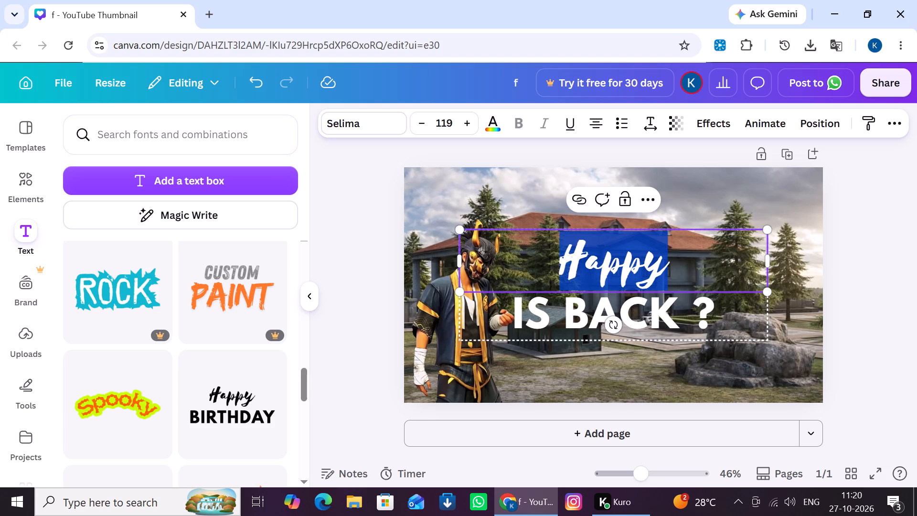
key("BackSpace")
type("frr")
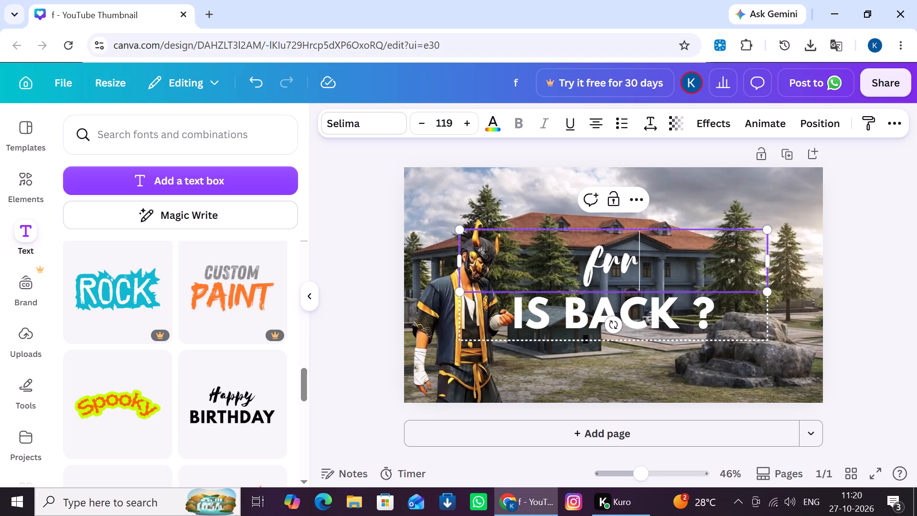
key("BackSpace")
key("BackSpace")
key("BackSpace")
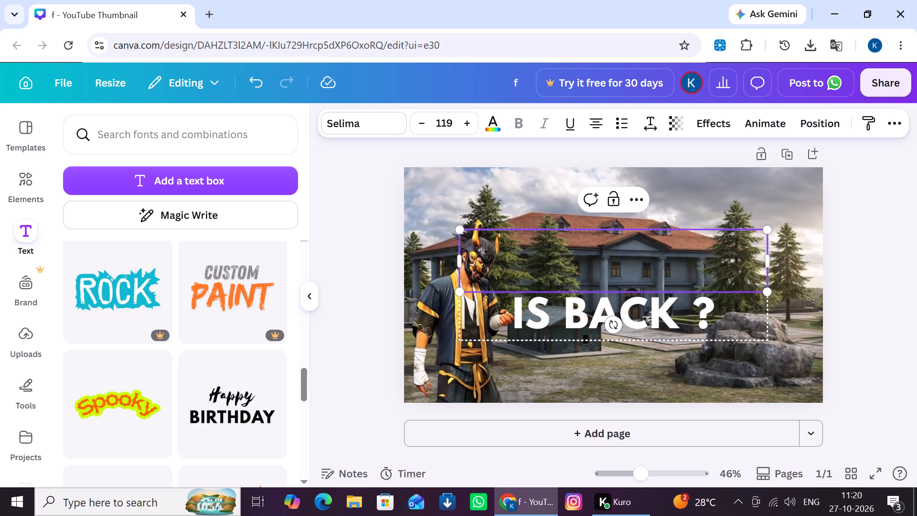
key("f")
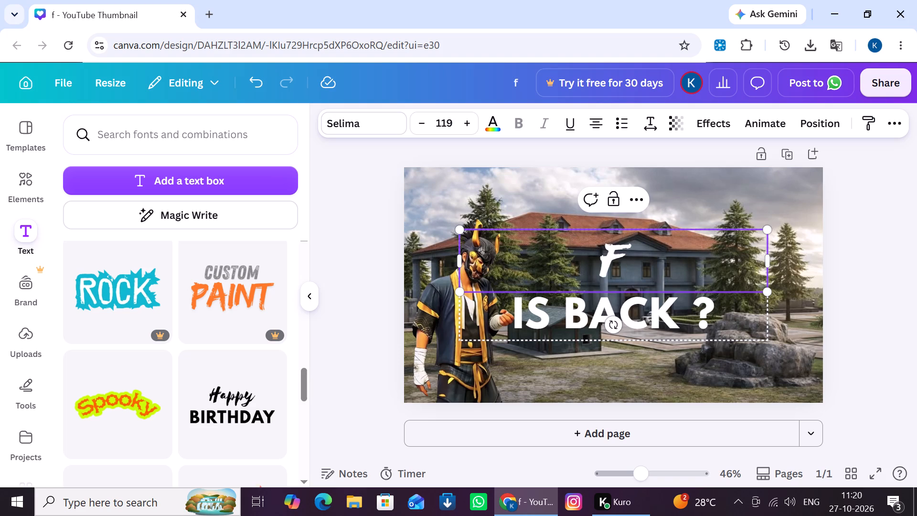
type("ree")
key("space")
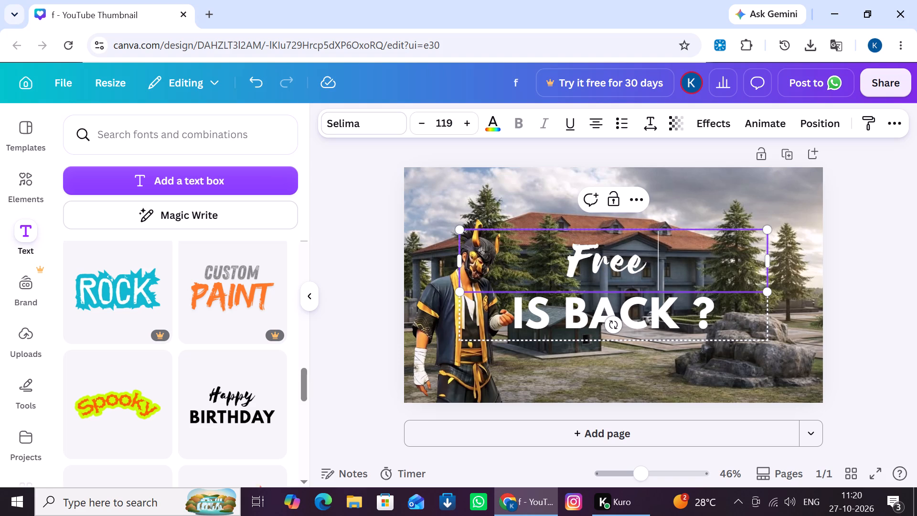
type("af")
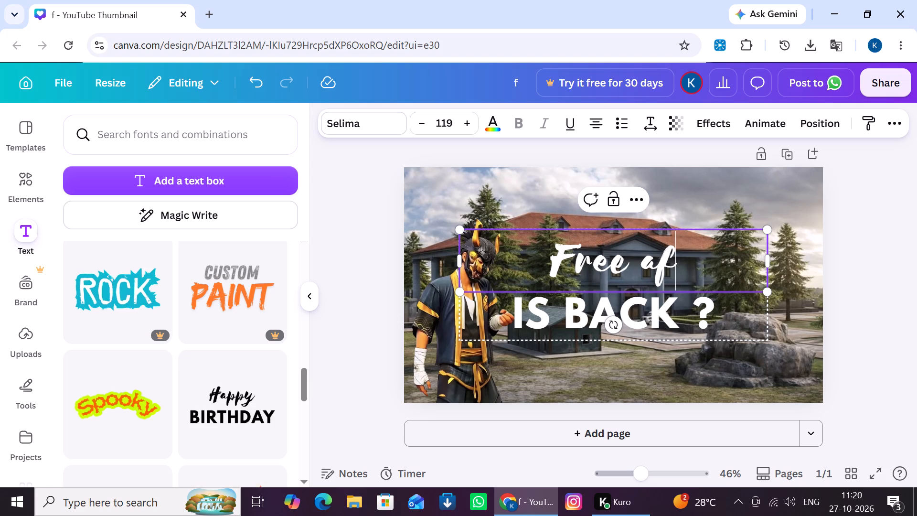
key("BackSpace")
key("BackSpace")
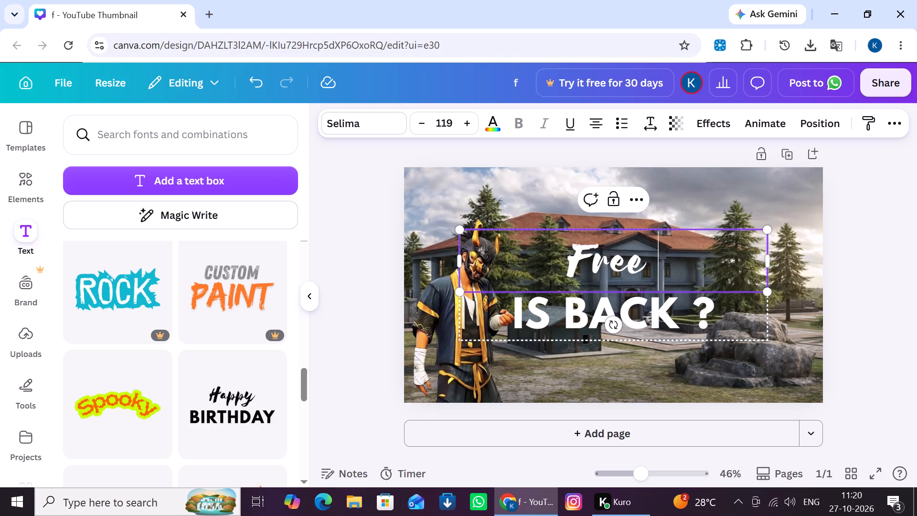
key("f")
type("ire")
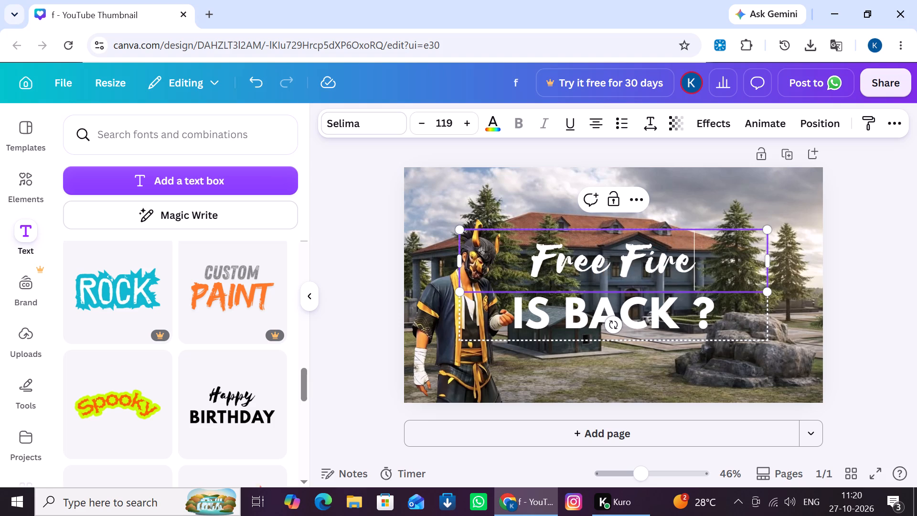
key("space")
key("i")
type("in")
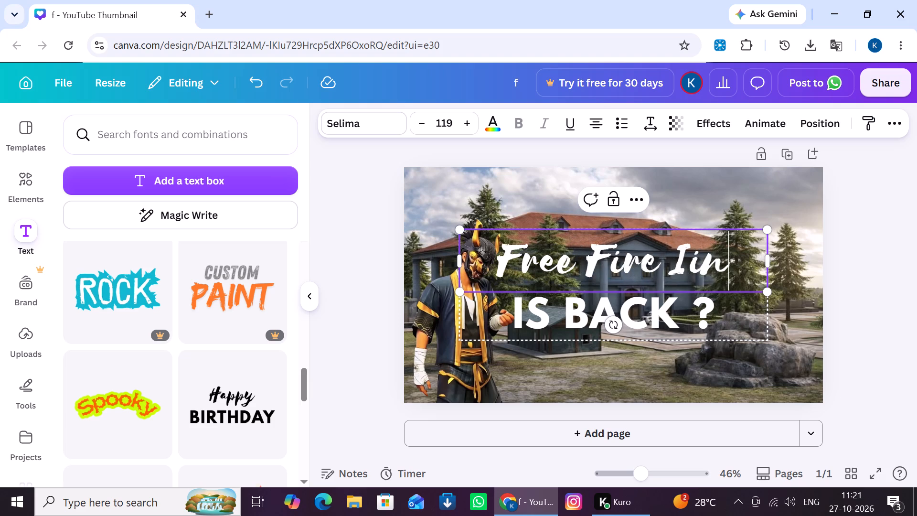
key("BackSpace")
key("BackSpace")
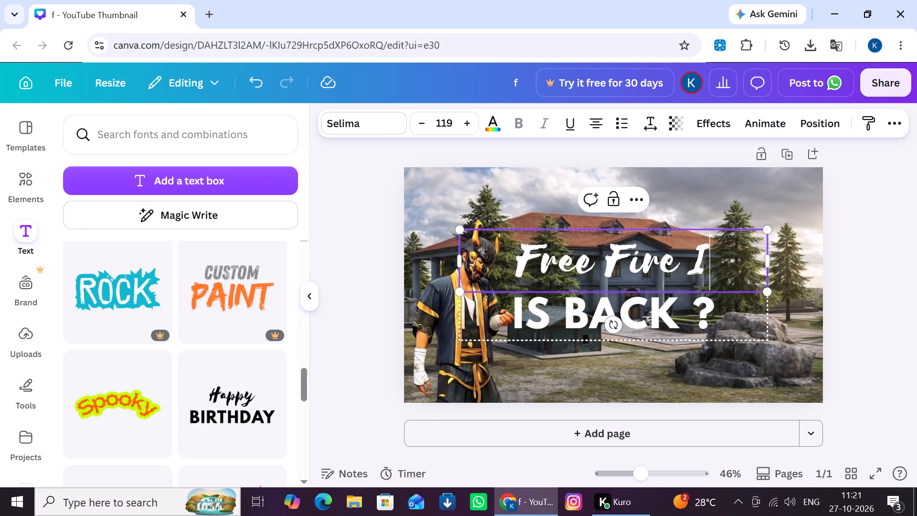
key("n")
type("idia")
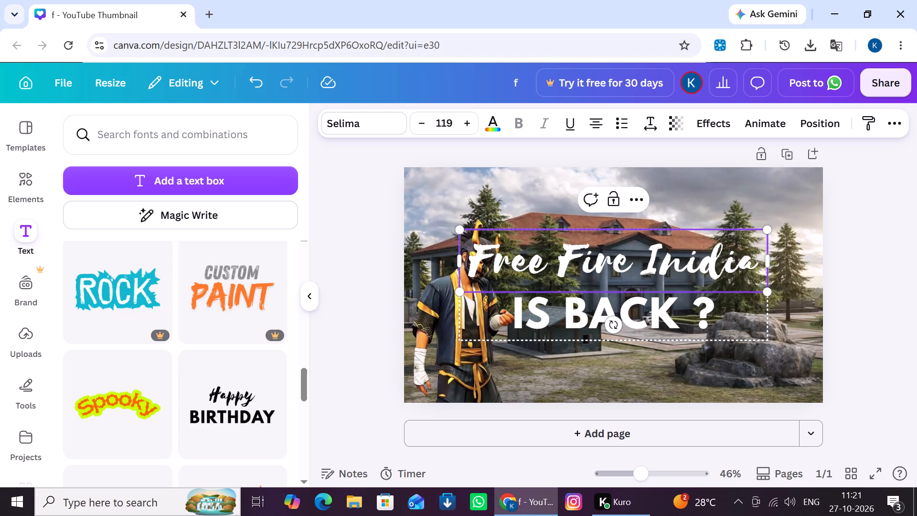
key("BackSpace")
key("BackSpace")
key("BackSpace")
key("BackSpace")
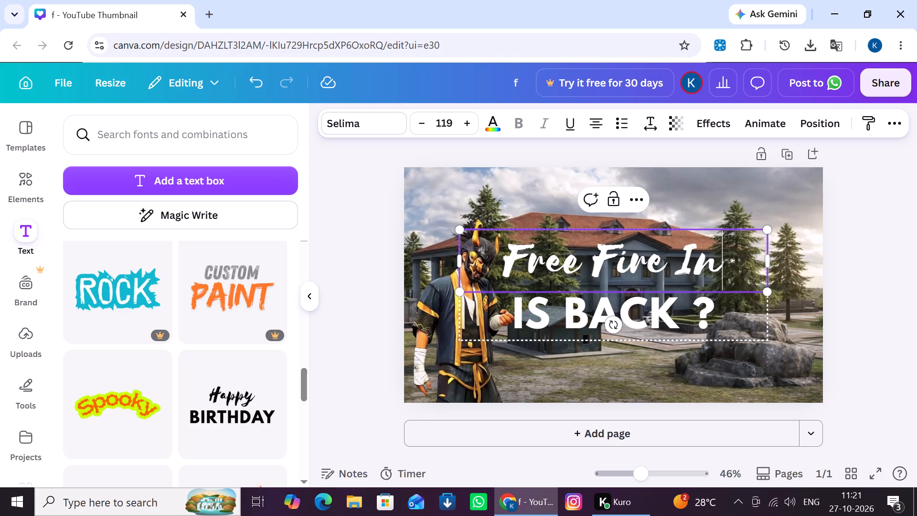
type("dia")
key("space")
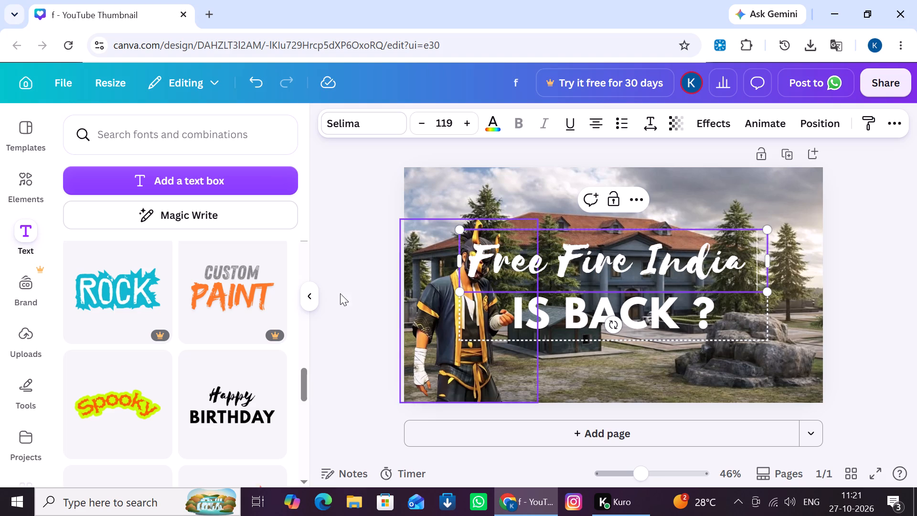
Recolour both title lines on the page with the yellow from the masked character's photo colours.
left_click(489, 125)
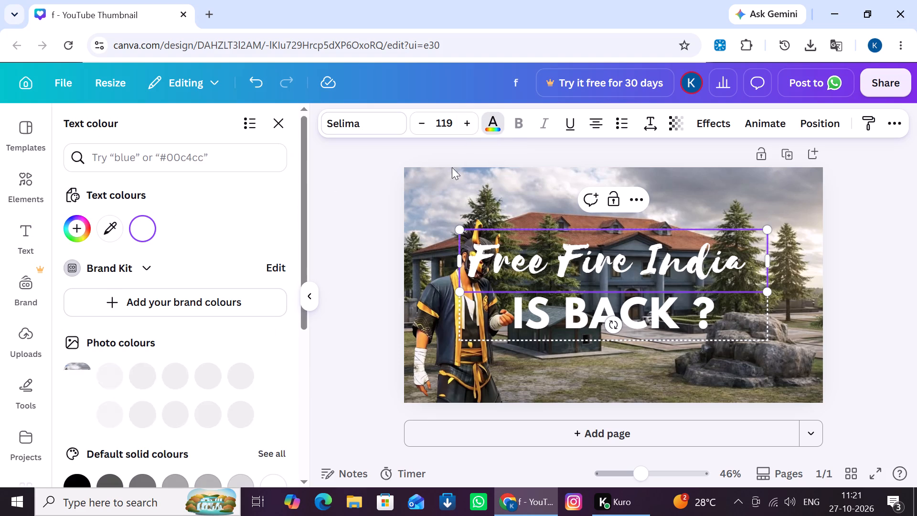
left_click(241, 415)
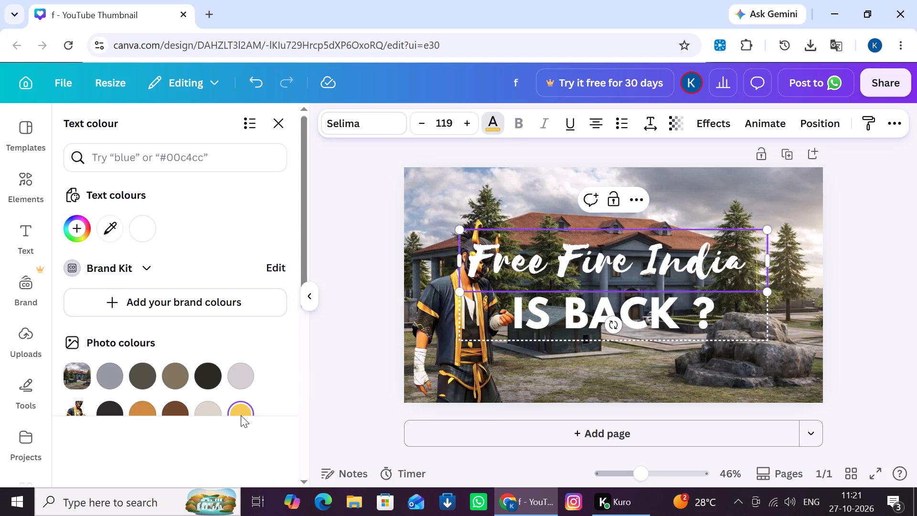
left_click(241, 415)
left_click(236, 458)
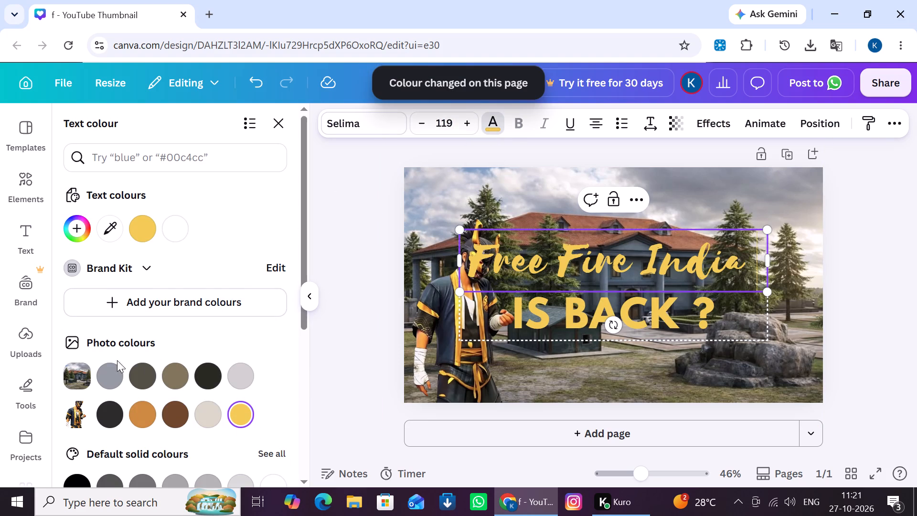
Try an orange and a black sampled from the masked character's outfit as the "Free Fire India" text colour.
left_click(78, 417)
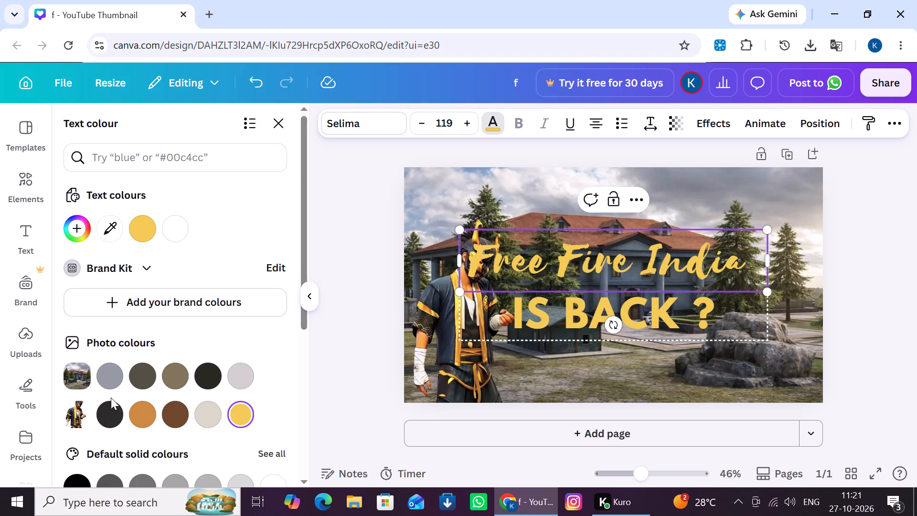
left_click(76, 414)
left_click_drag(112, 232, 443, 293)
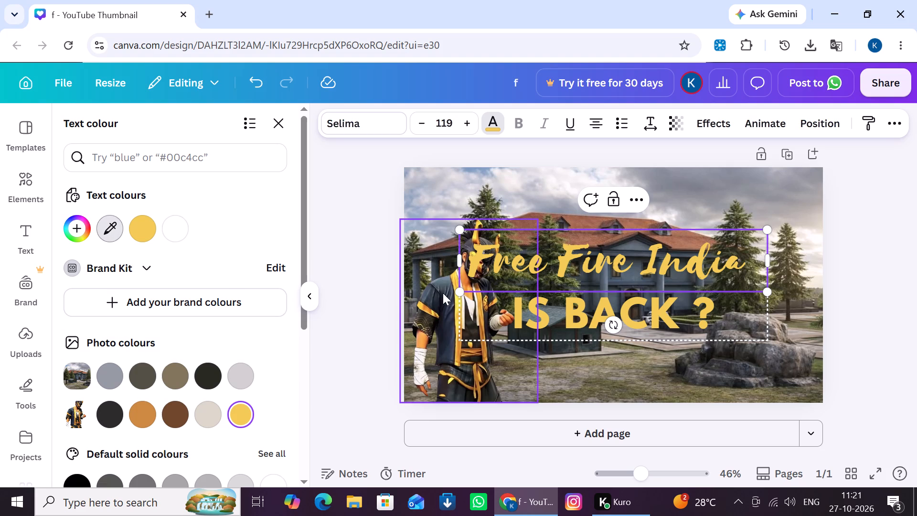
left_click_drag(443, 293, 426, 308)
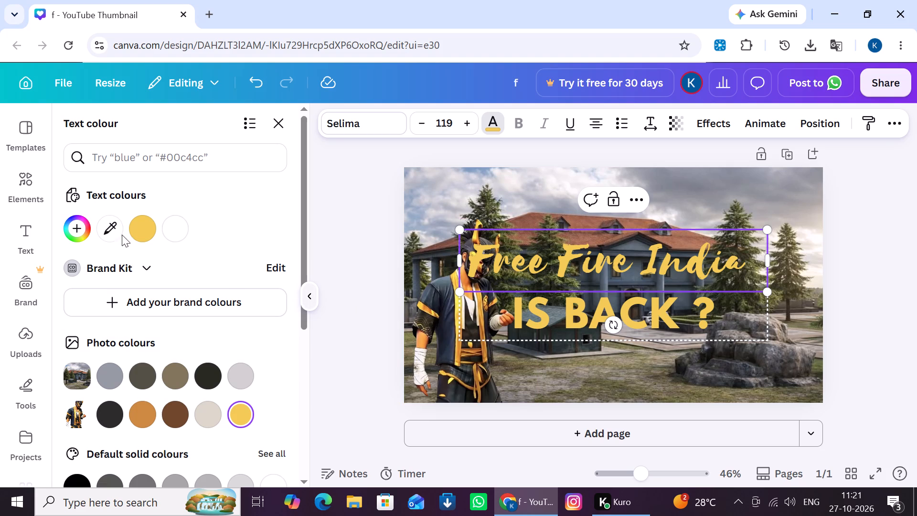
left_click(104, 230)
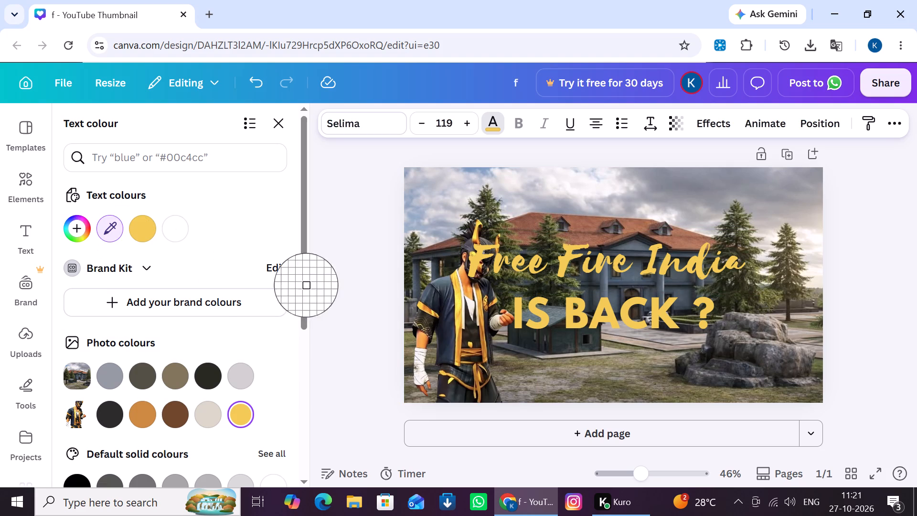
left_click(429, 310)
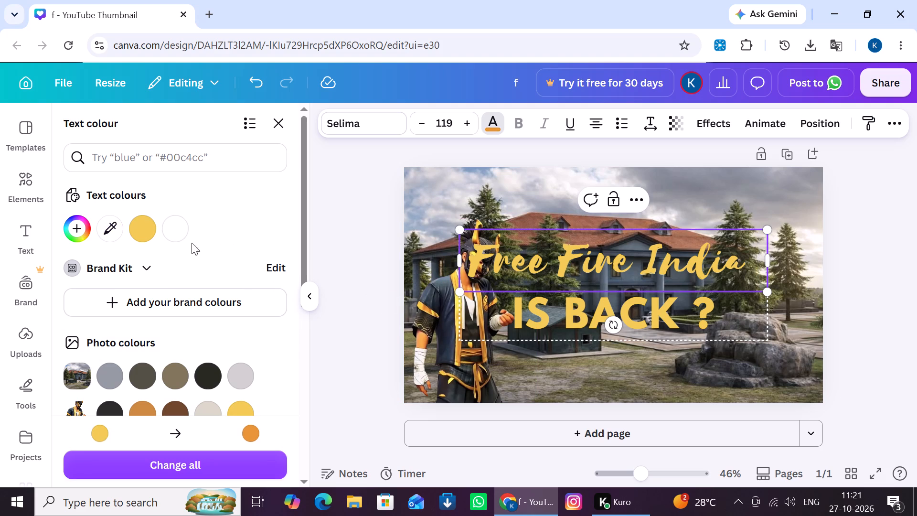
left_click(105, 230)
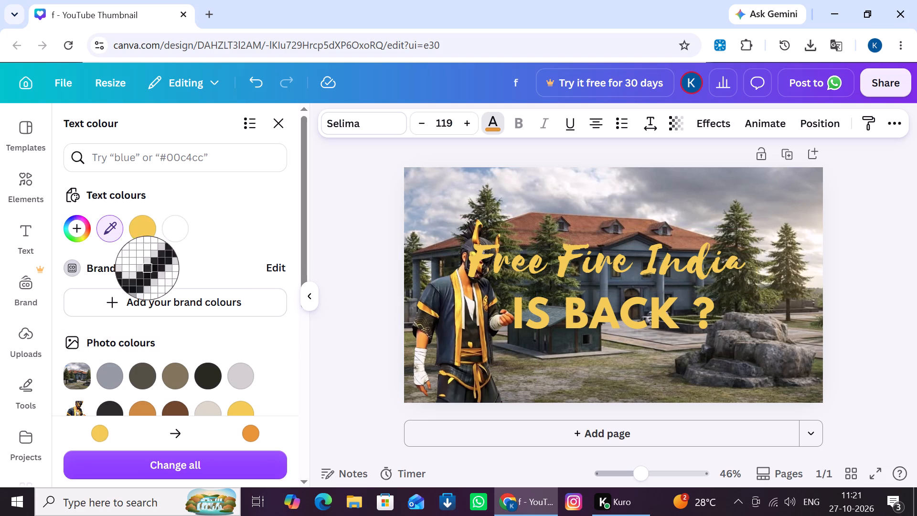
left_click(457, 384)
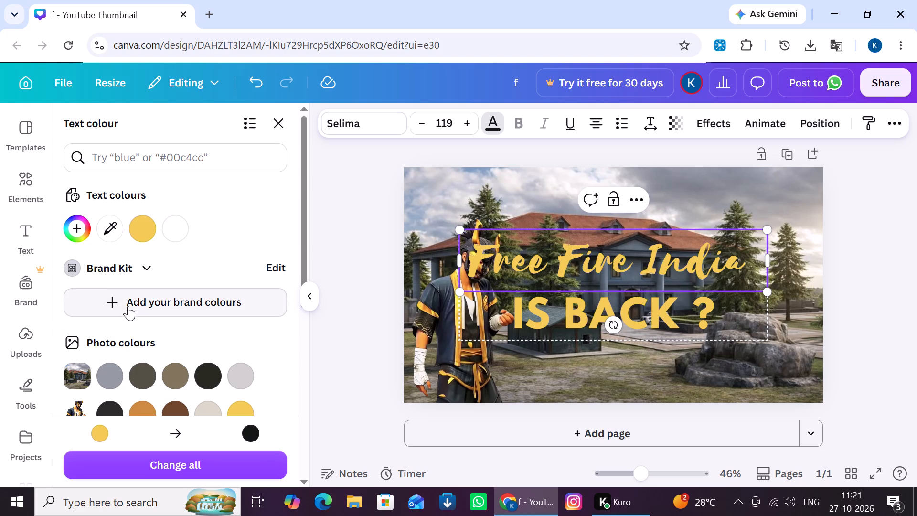
Sample the yellow from the masked character's outfit and apply it to both title lines on the page.
left_click(114, 238)
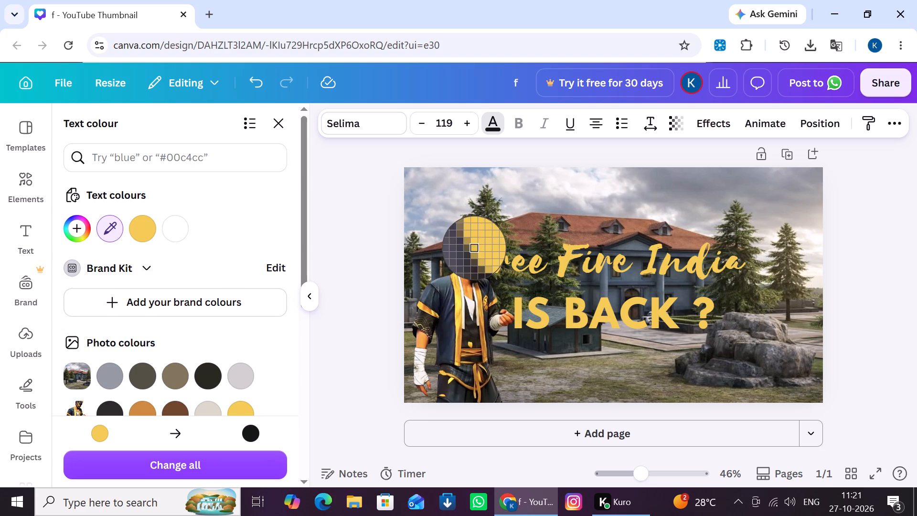
left_click(459, 318)
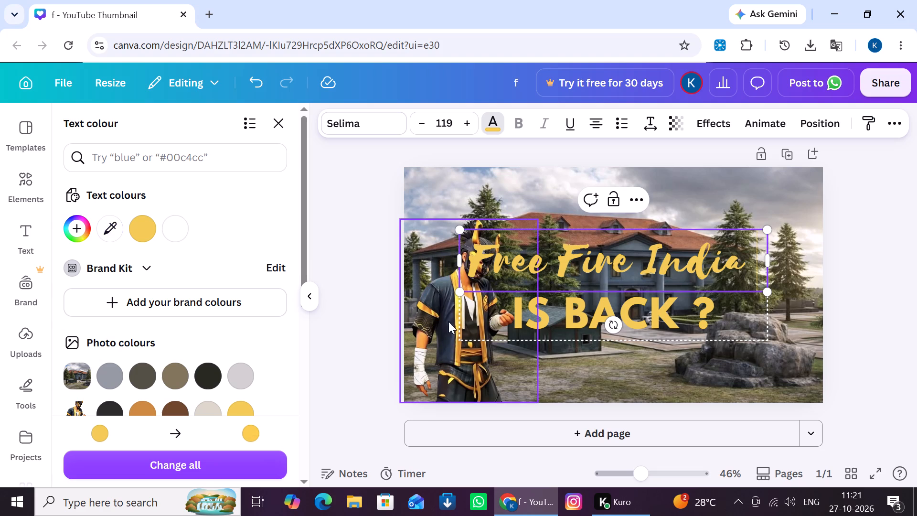
left_click(196, 461)
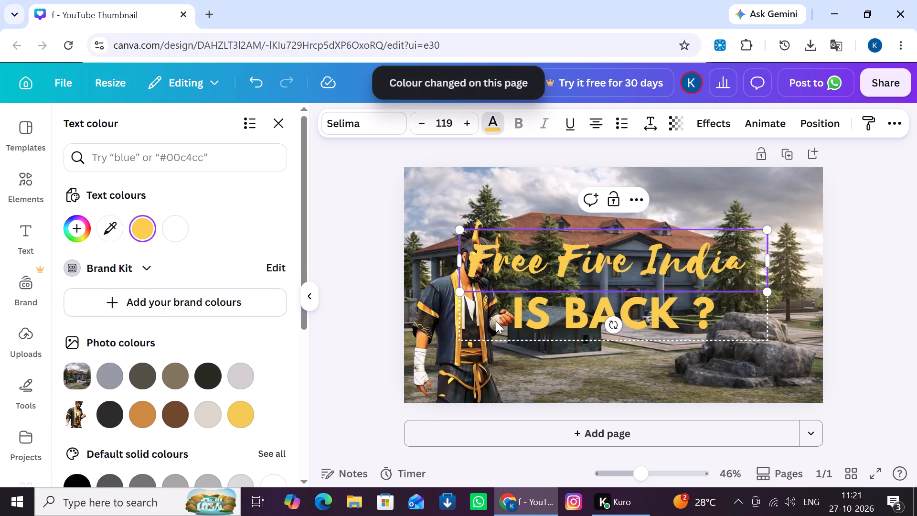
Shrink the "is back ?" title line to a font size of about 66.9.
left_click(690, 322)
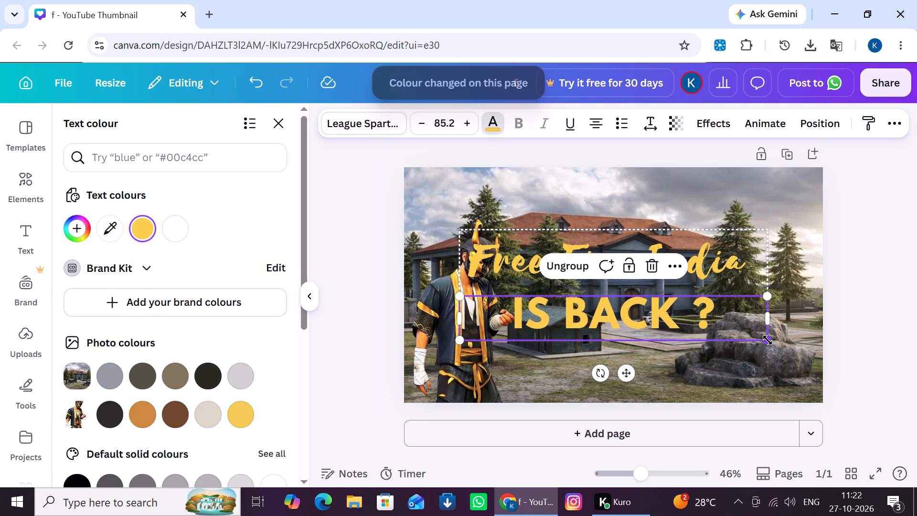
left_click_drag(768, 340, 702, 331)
Move the "Free Fire India" line to the top of the thumbnail and shrink it to a font size of about 85.4.
left_click(646, 266)
left_click(663, 262)
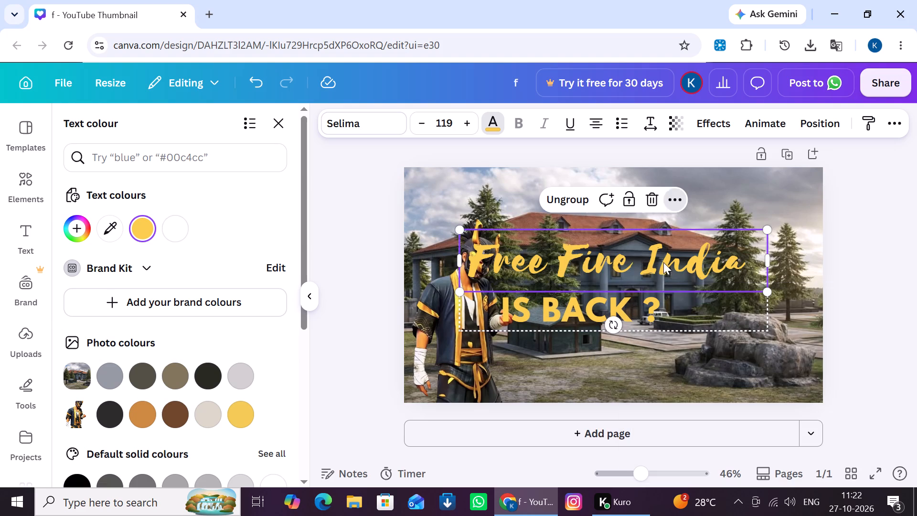
left_click_drag(664, 261, 674, 203)
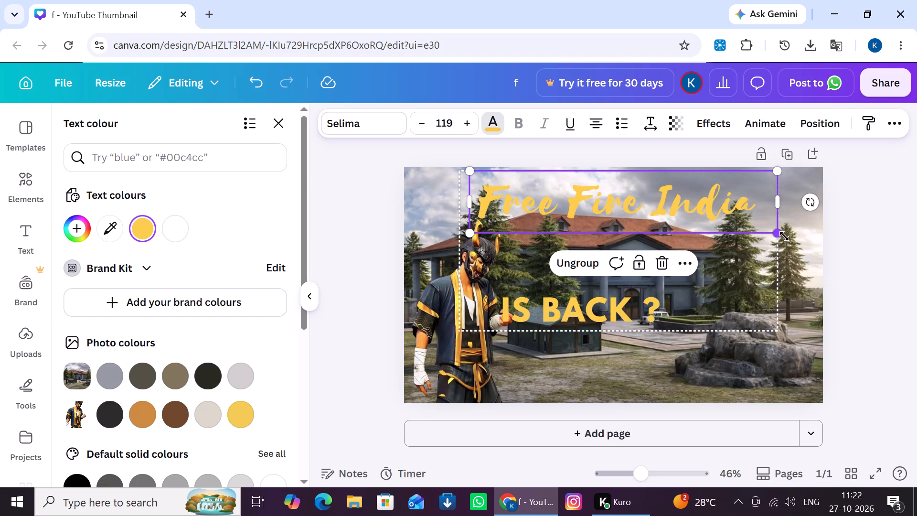
left_click_drag(784, 236, 695, 226)
left_click_drag(611, 186, 632, 196)
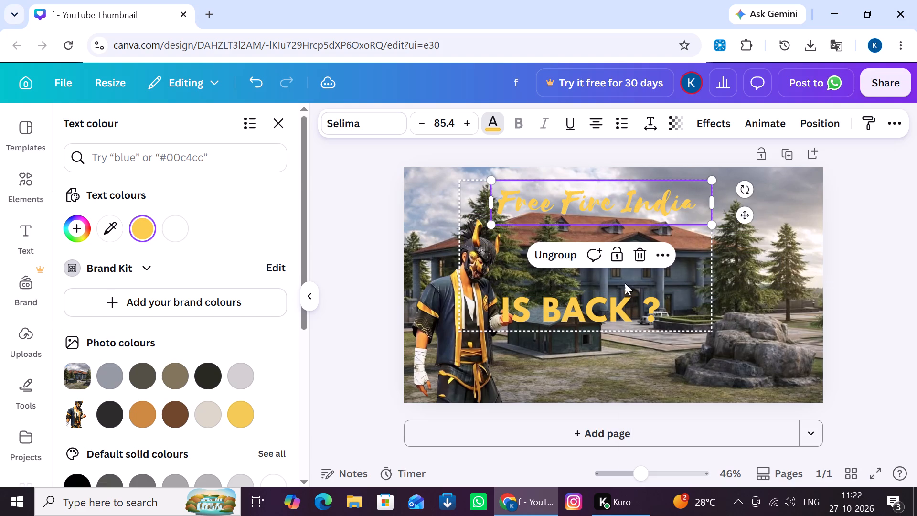
Place the "is back ?" line just below "Free Fire India", offset to the right, and shrink it to about size 50.4.
left_click(616, 311)
left_click_drag(623, 302, 661, 231)
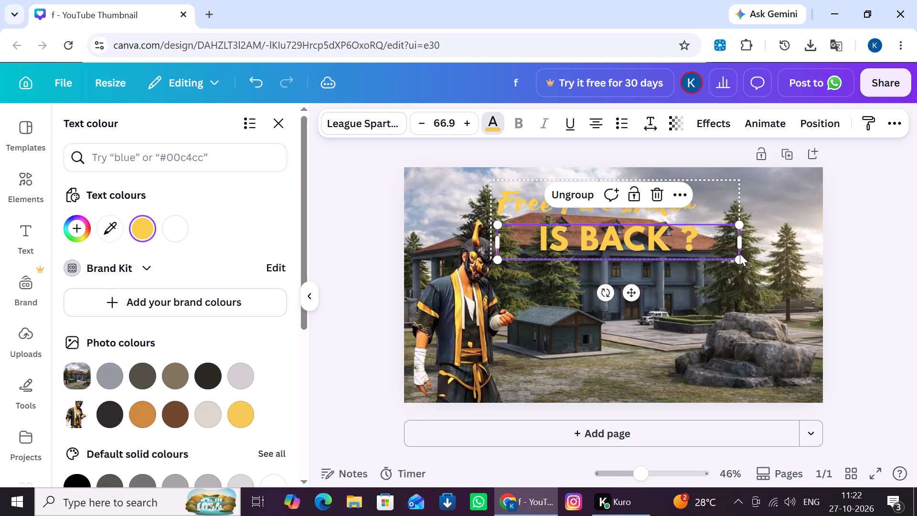
left_click_drag(742, 257, 682, 251)
left_click_drag(604, 239, 641, 239)
Recolour the "is back ?" line with the red from the default solid colours.
scroll(197, 241, "down", 2)
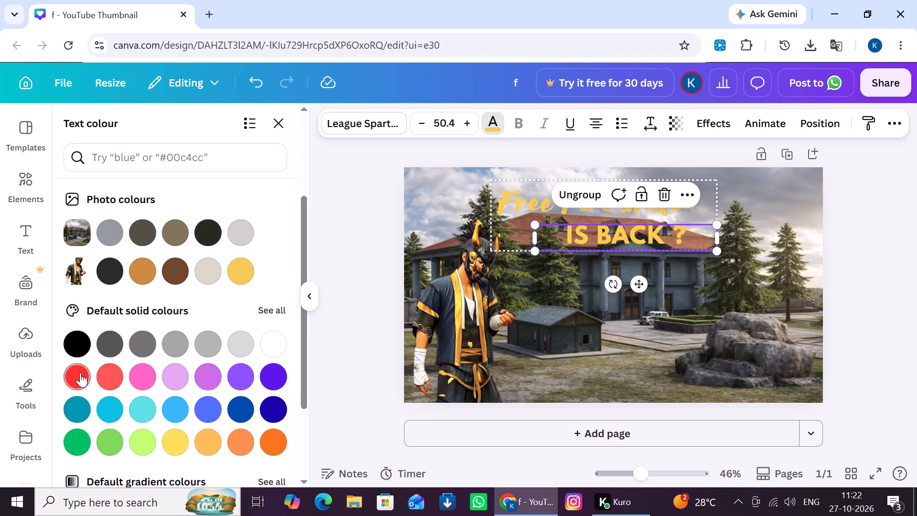
left_click(79, 373)
left_click(478, 193)
left_click(513, 194)
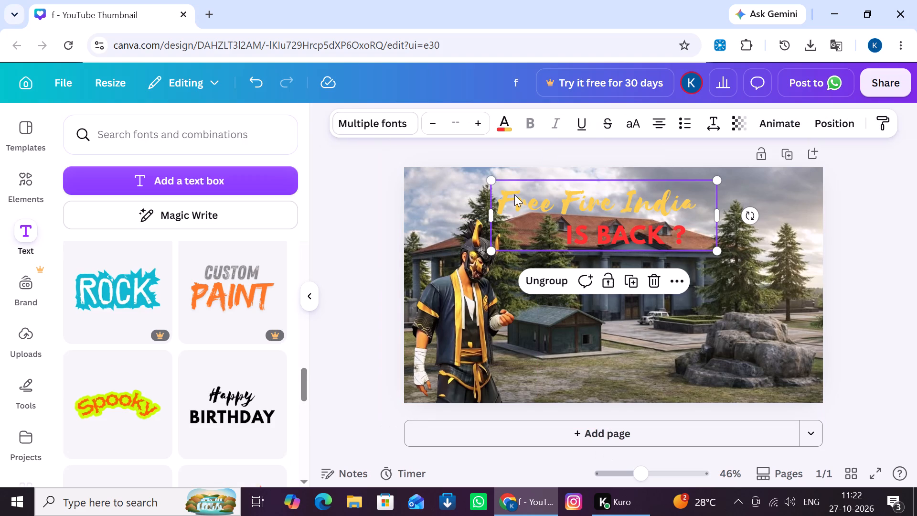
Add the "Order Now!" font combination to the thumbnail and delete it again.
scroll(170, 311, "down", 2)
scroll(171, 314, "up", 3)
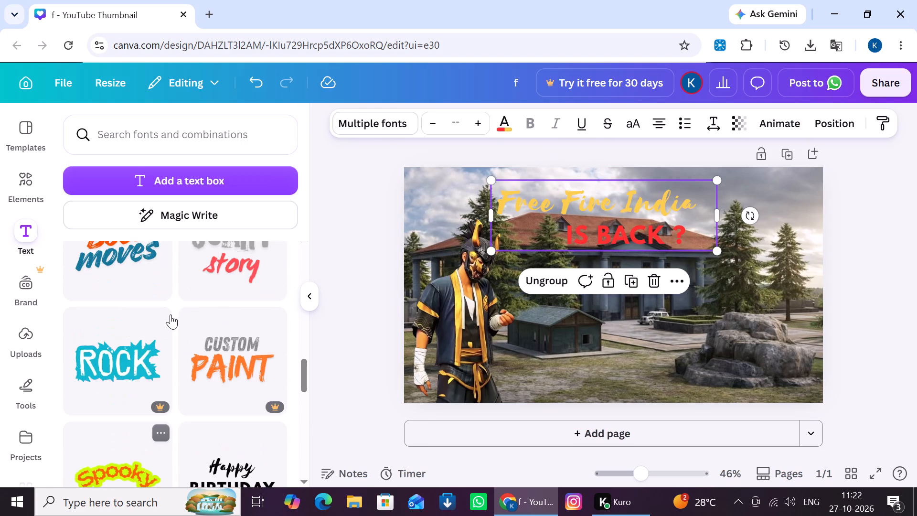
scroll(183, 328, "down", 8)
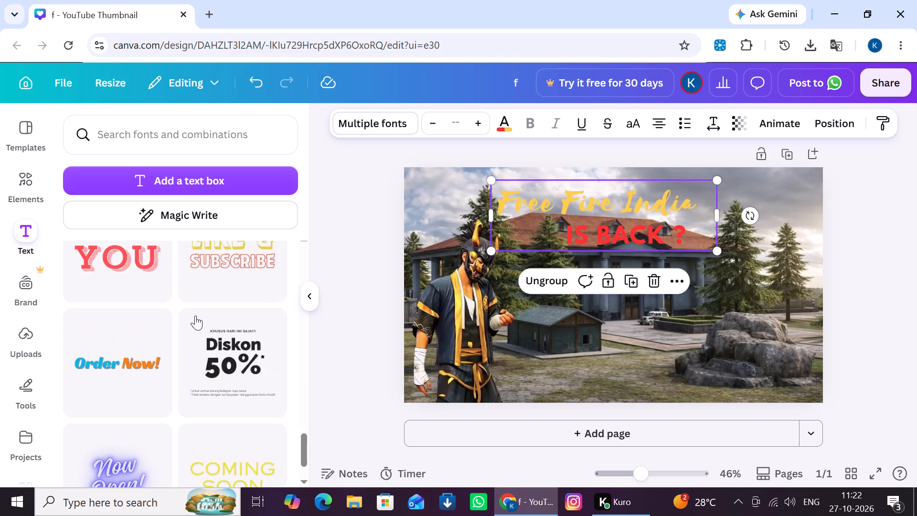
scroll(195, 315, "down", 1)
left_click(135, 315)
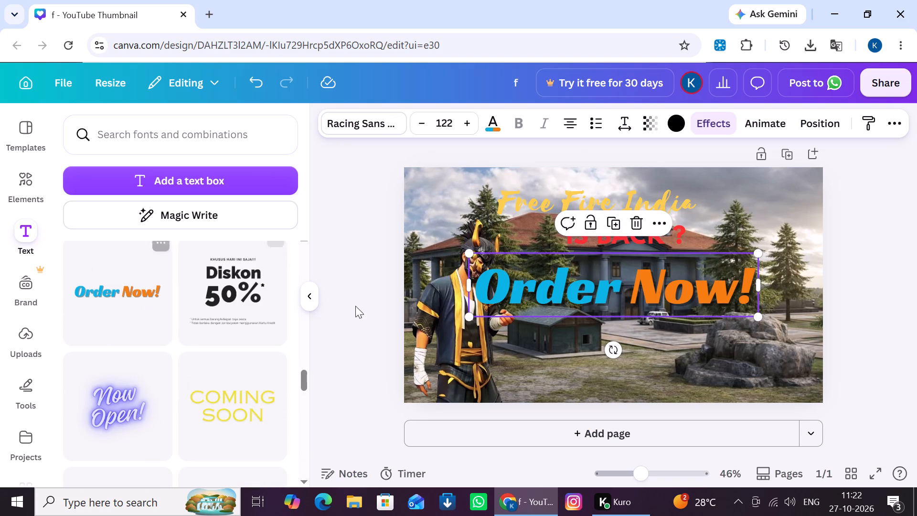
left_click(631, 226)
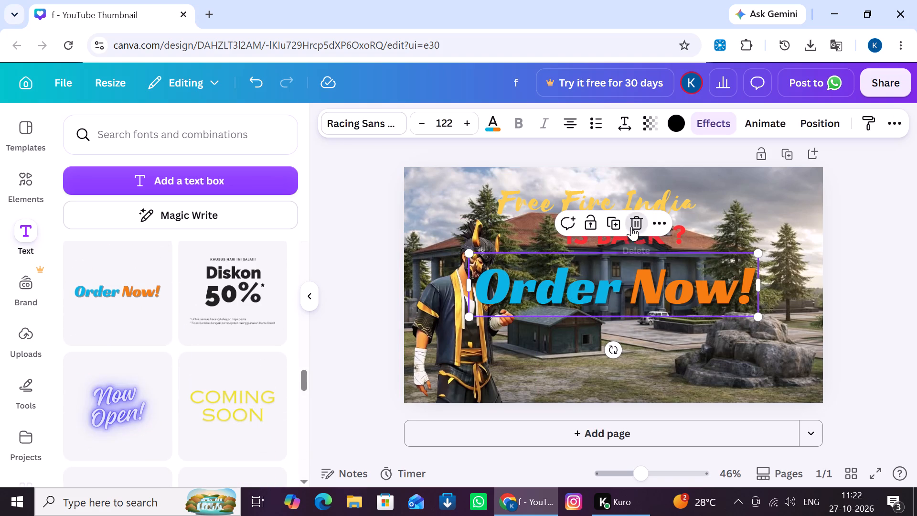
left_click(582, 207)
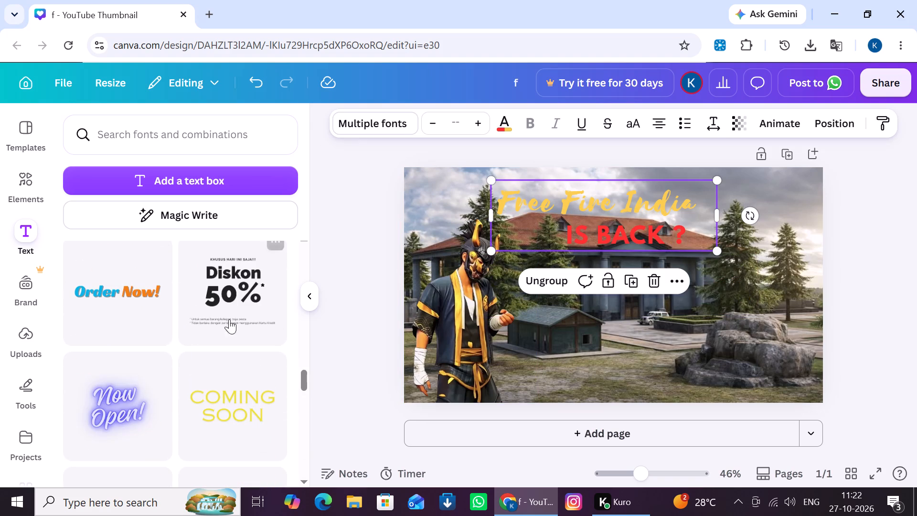
Add the "Now Open!" font combination to the thumbnail and copy its glowing text style to apply to the title.
left_click(139, 388)
left_click(670, 295)
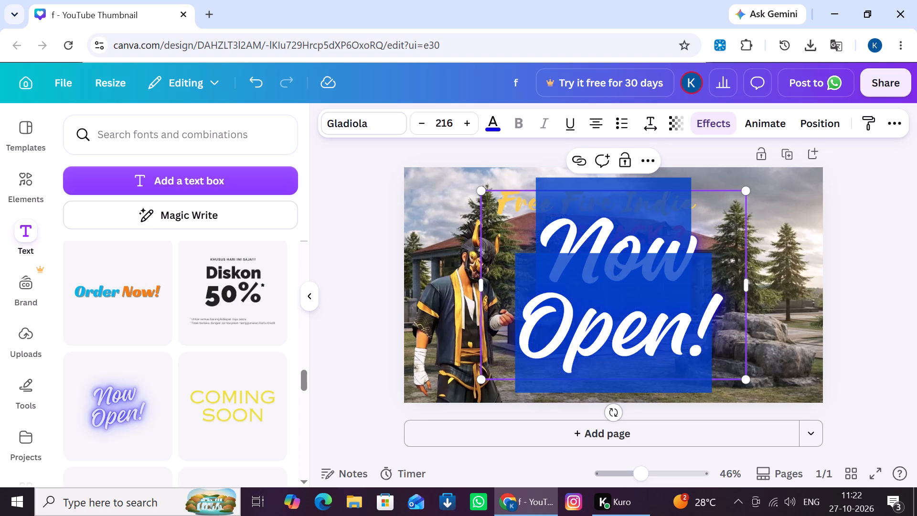
left_click(649, 164)
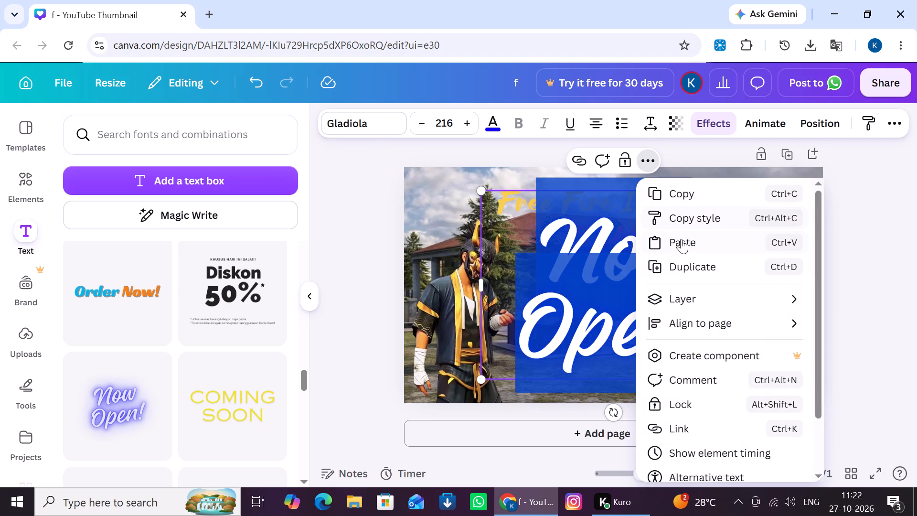
left_click(689, 217)
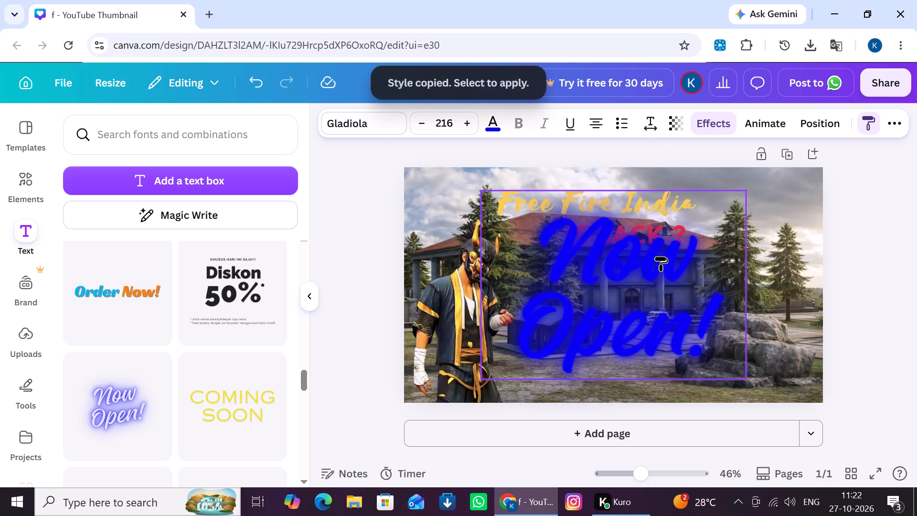
left_click(661, 257)
left_click_drag(663, 243, 657, 283)
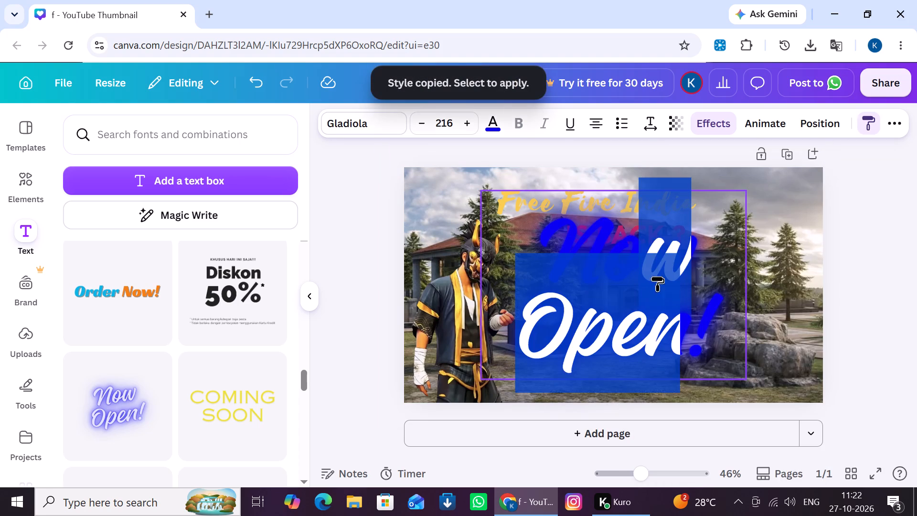